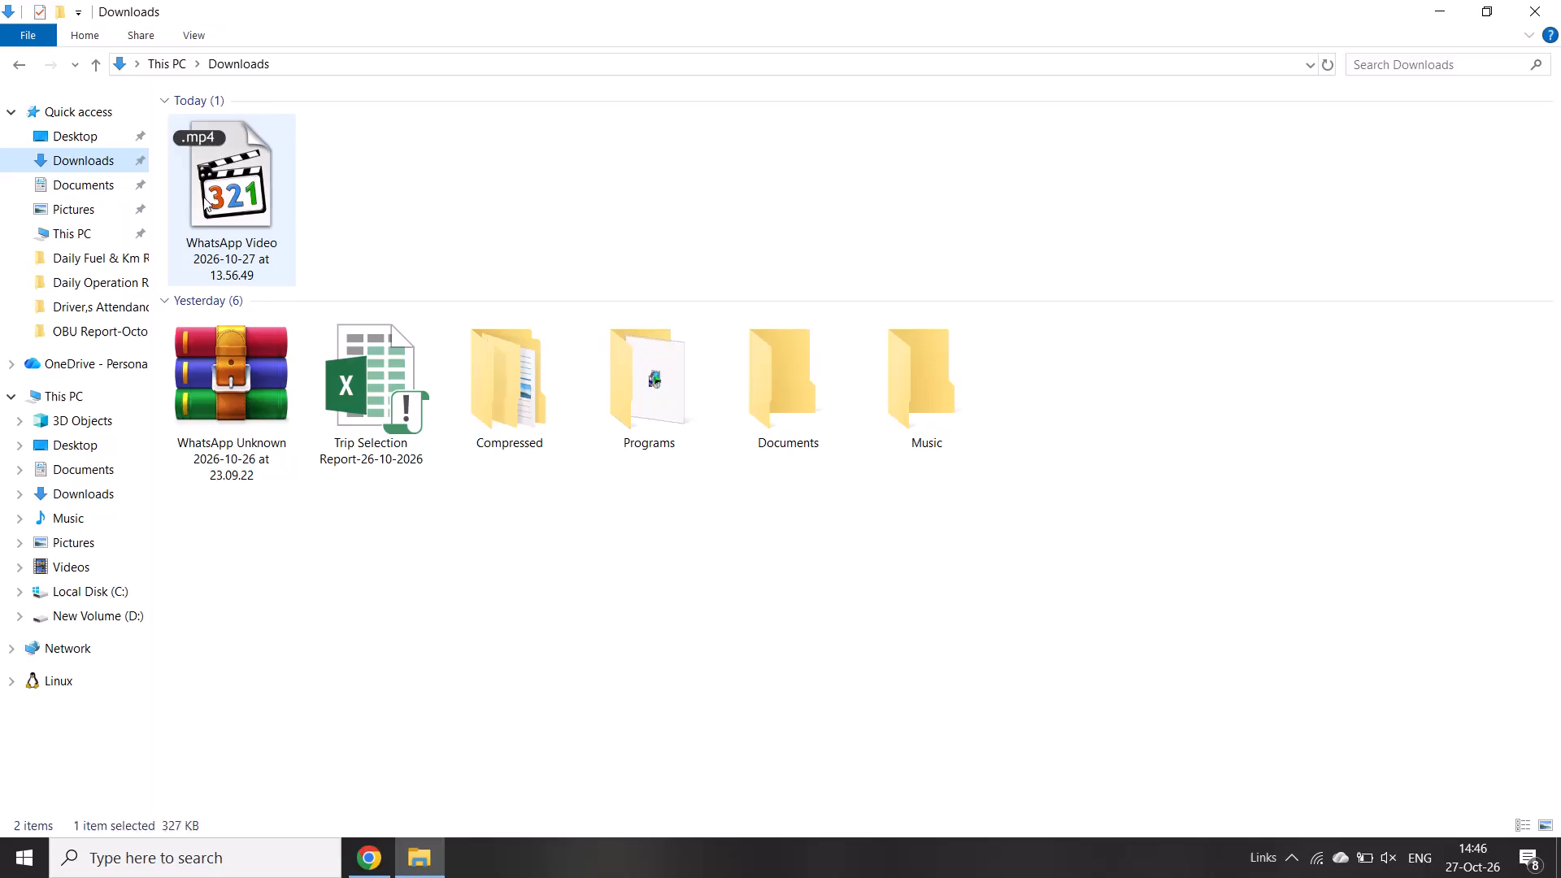
Delete all six items grouped under Yesterday in the Downloads folder, keeping today's WhatsApp video.
drag(1091, 541, 363, 413)
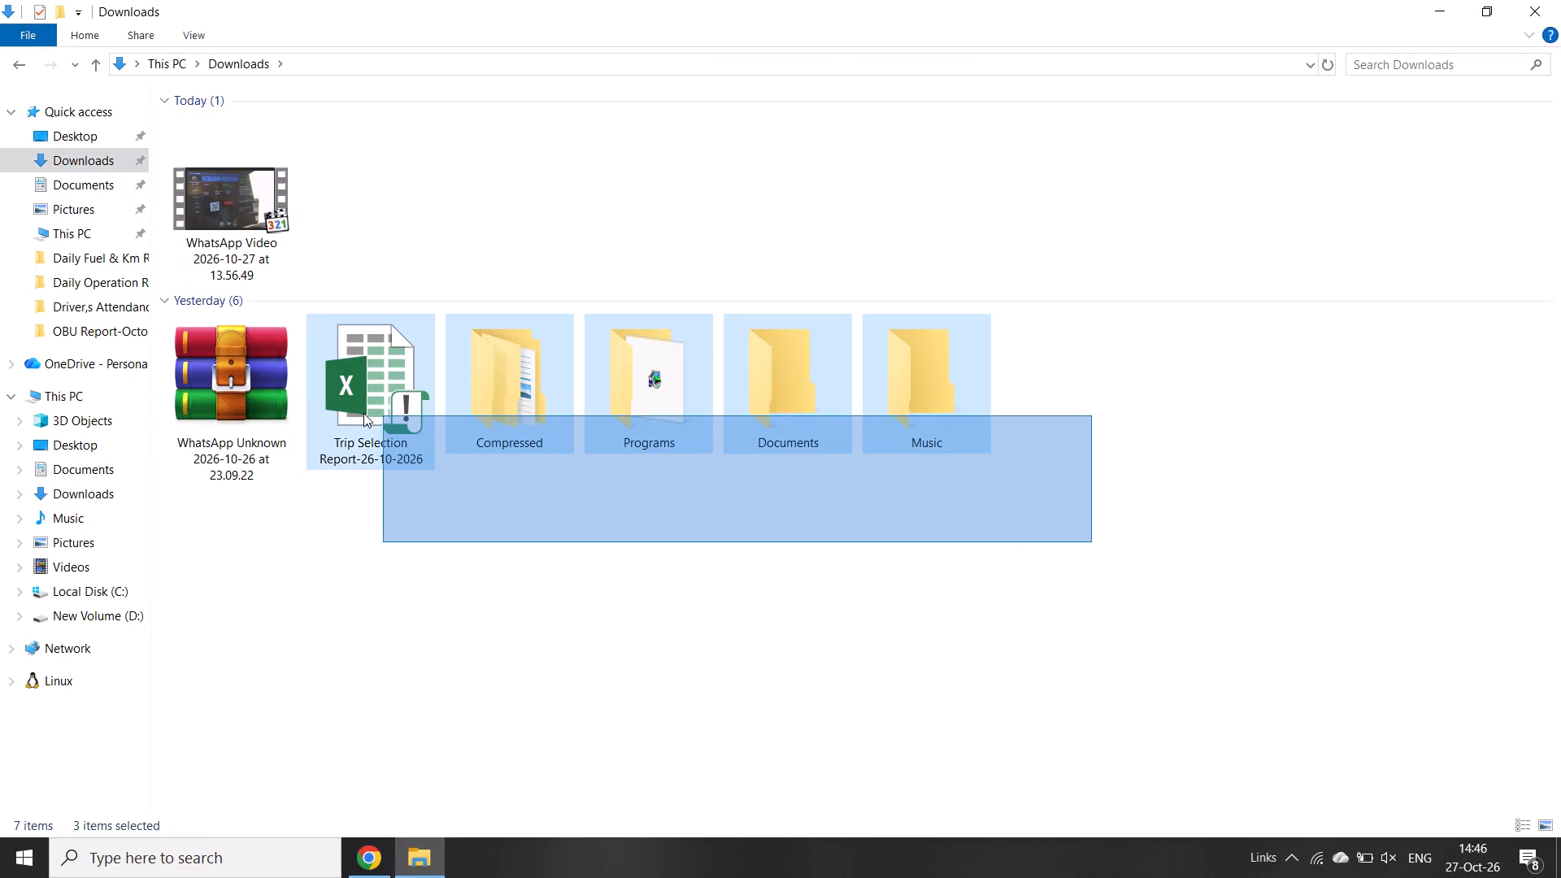
drag(363, 413, 275, 413)
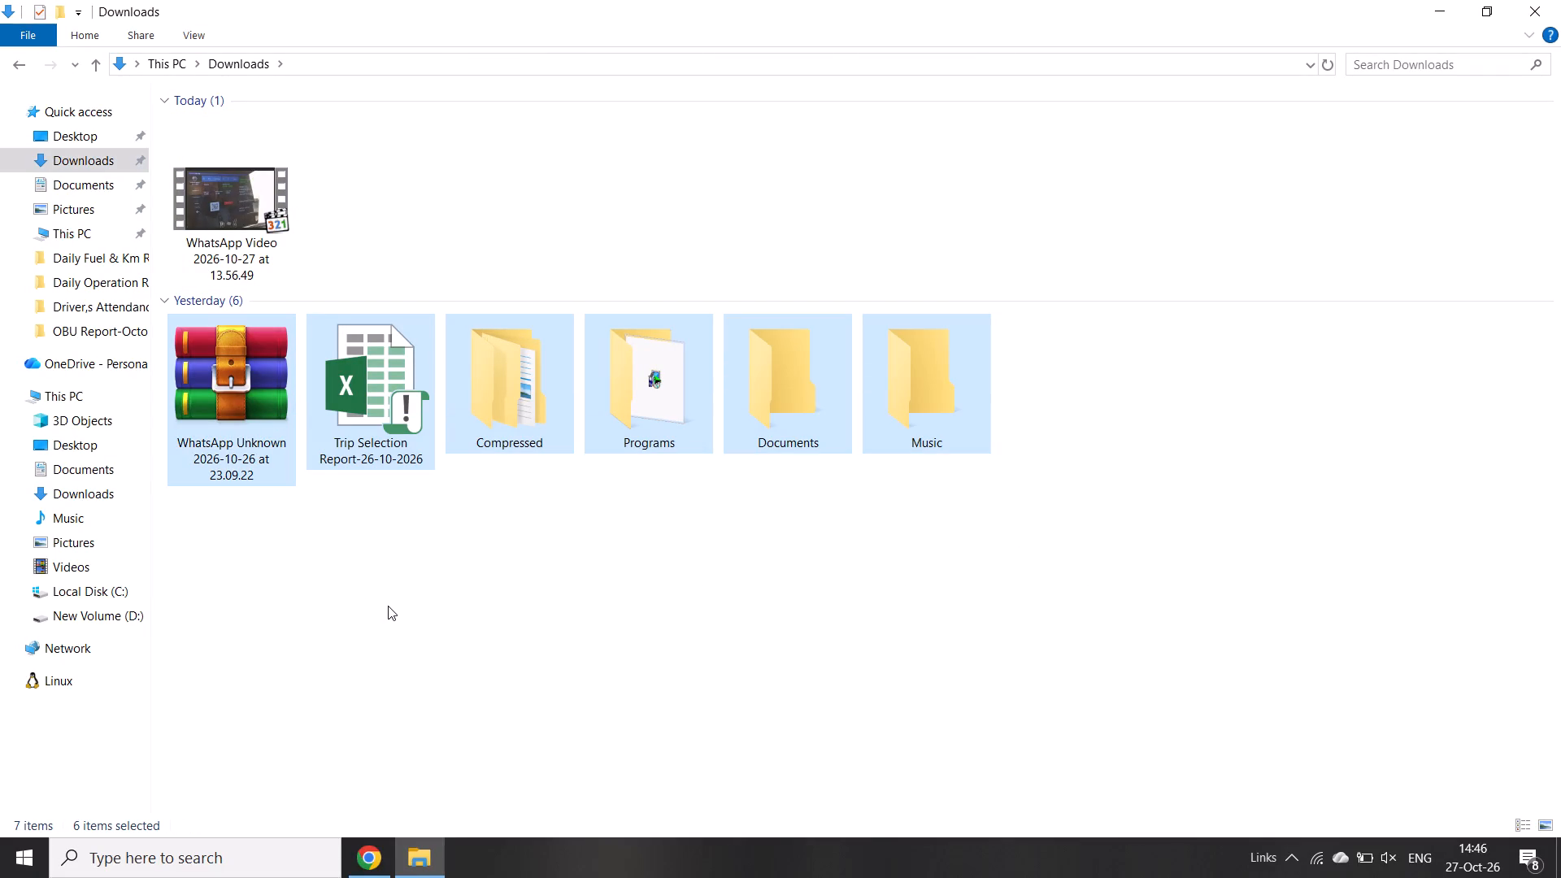
key(ctrl+d)
click(236, 202)
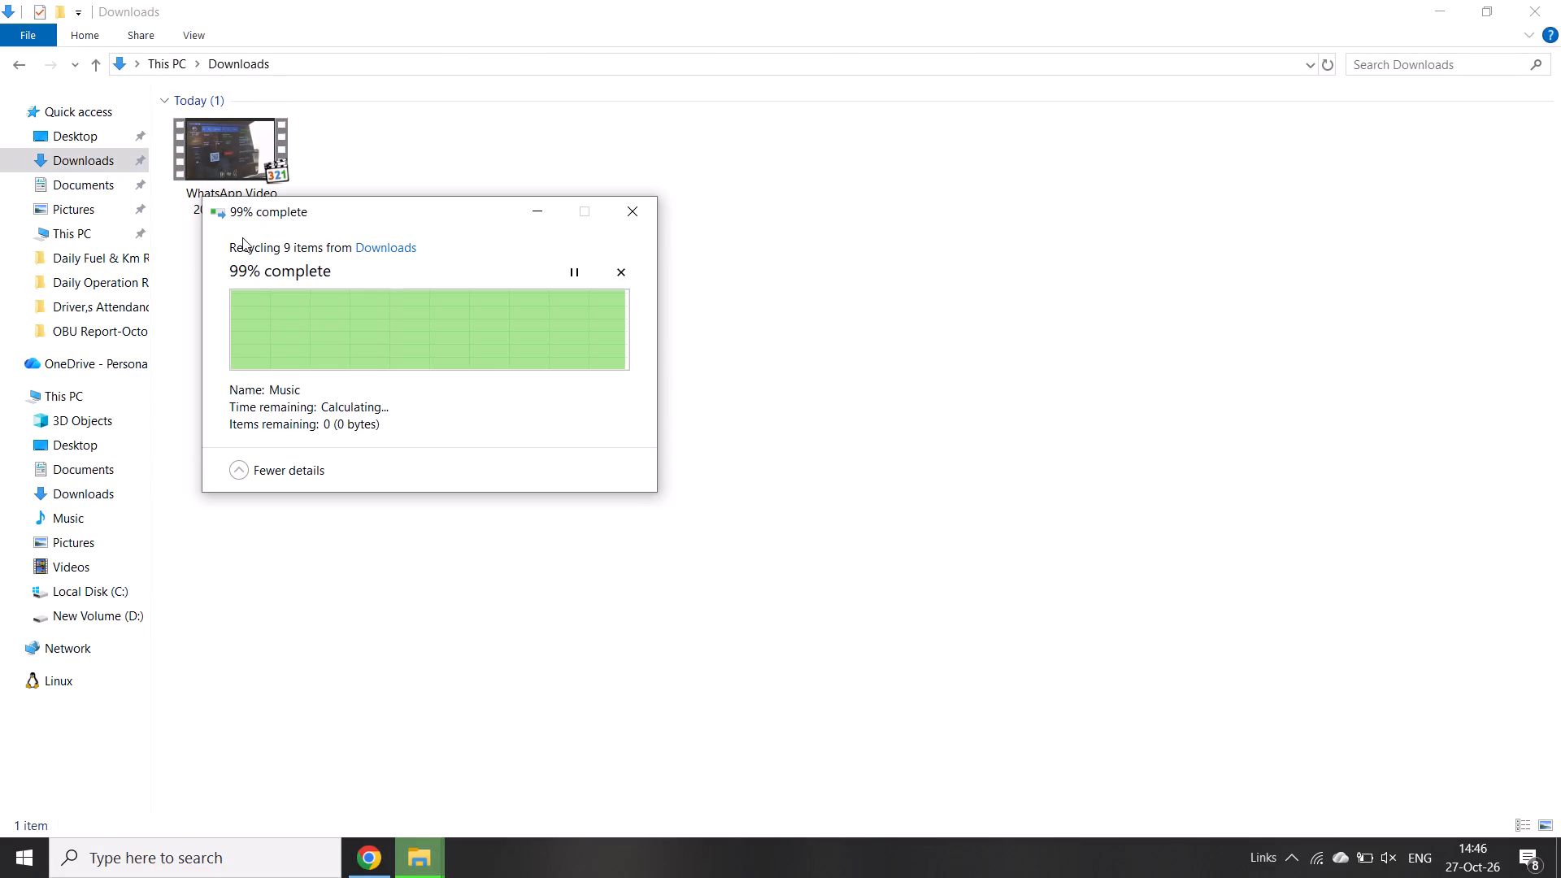
click(911, 462)
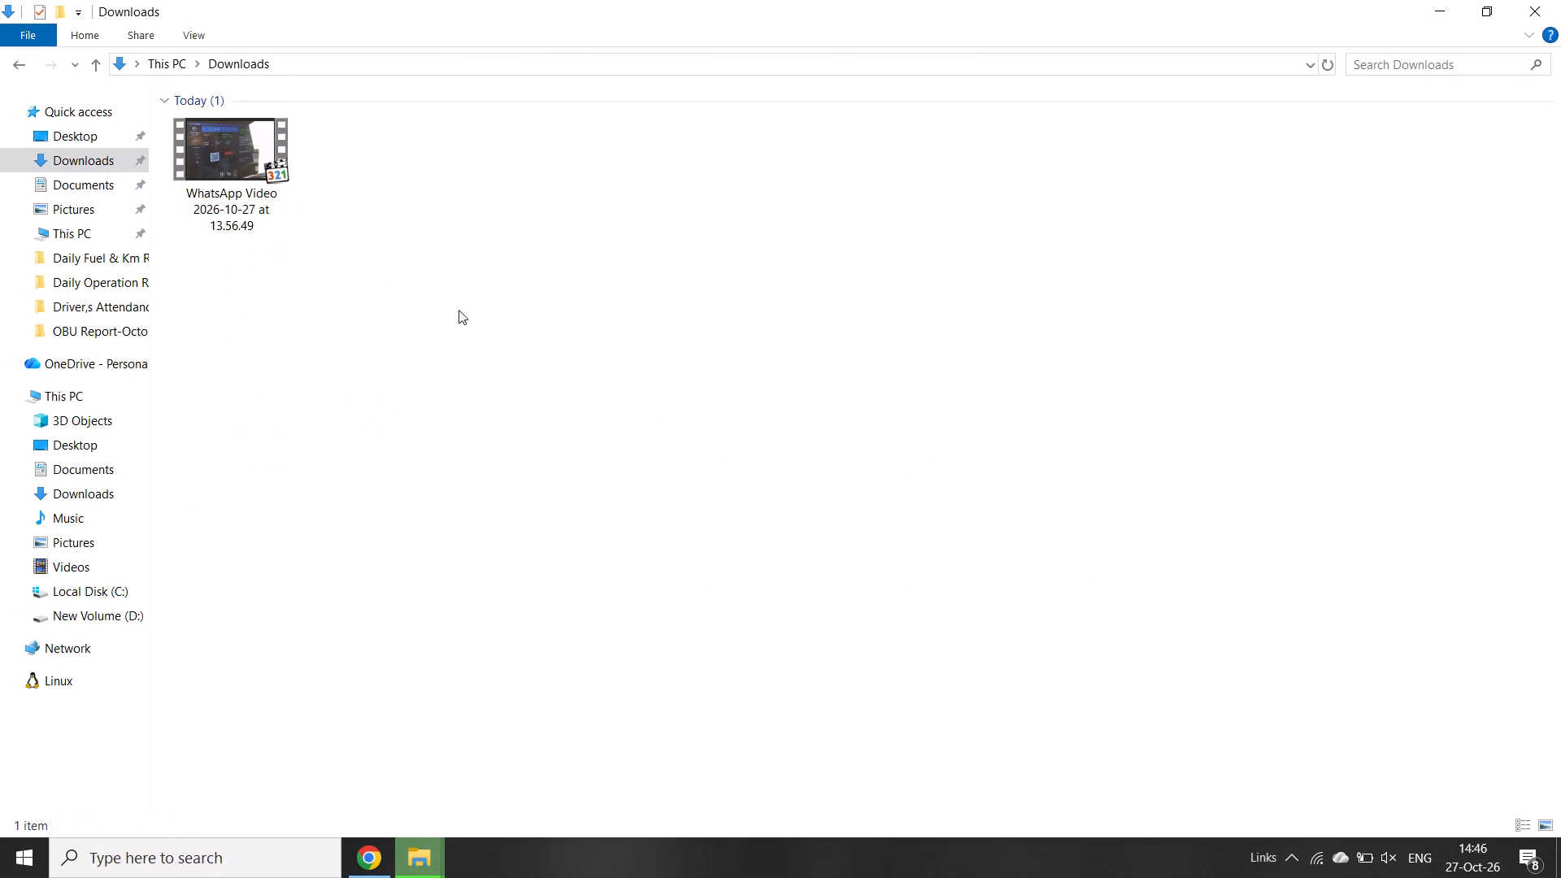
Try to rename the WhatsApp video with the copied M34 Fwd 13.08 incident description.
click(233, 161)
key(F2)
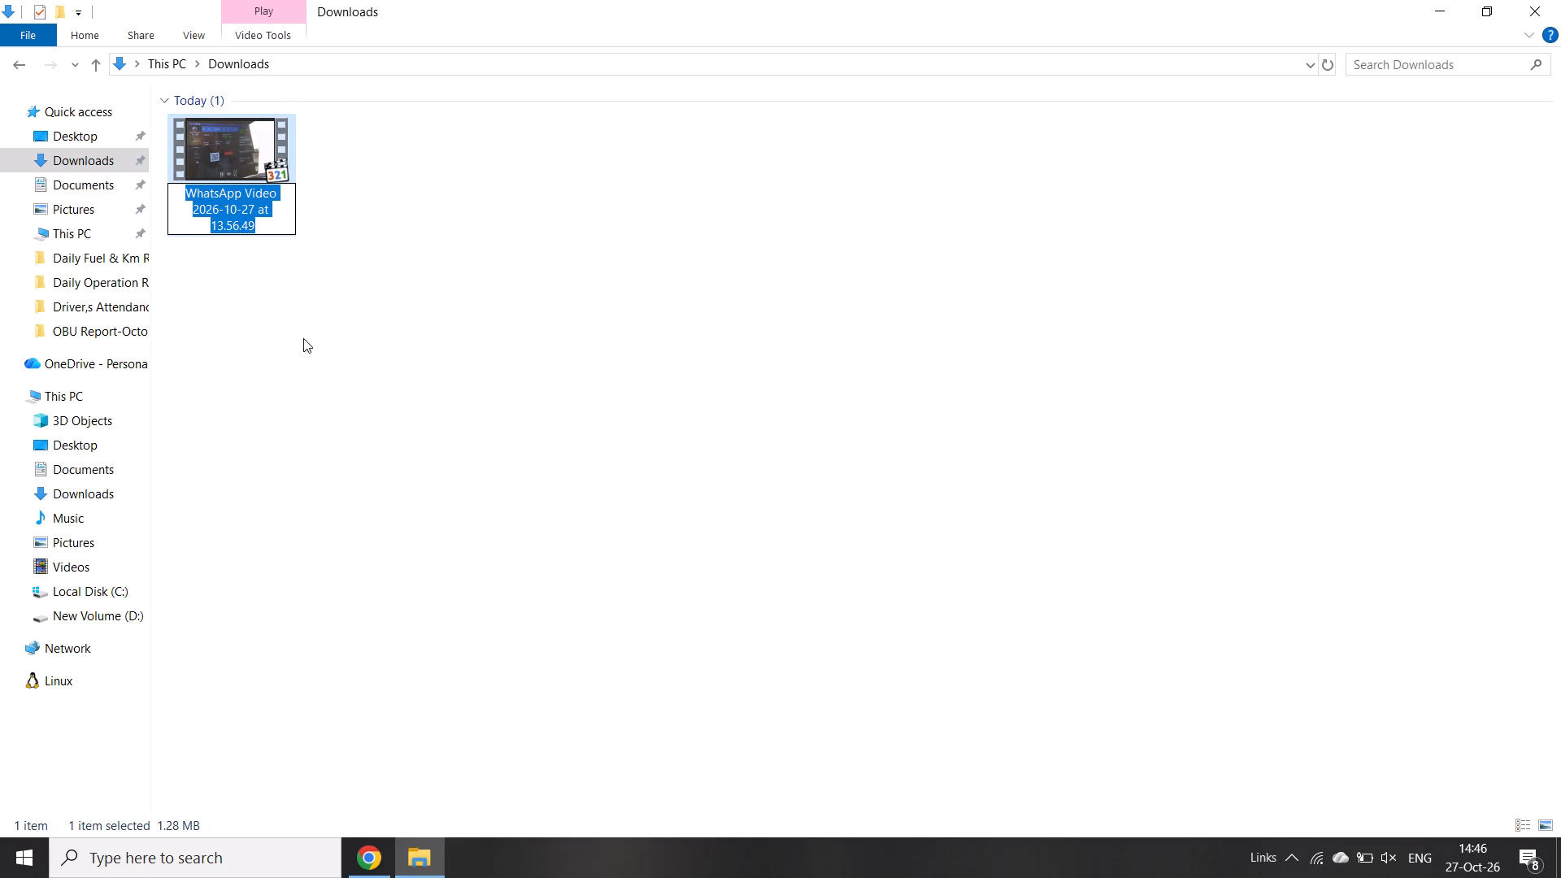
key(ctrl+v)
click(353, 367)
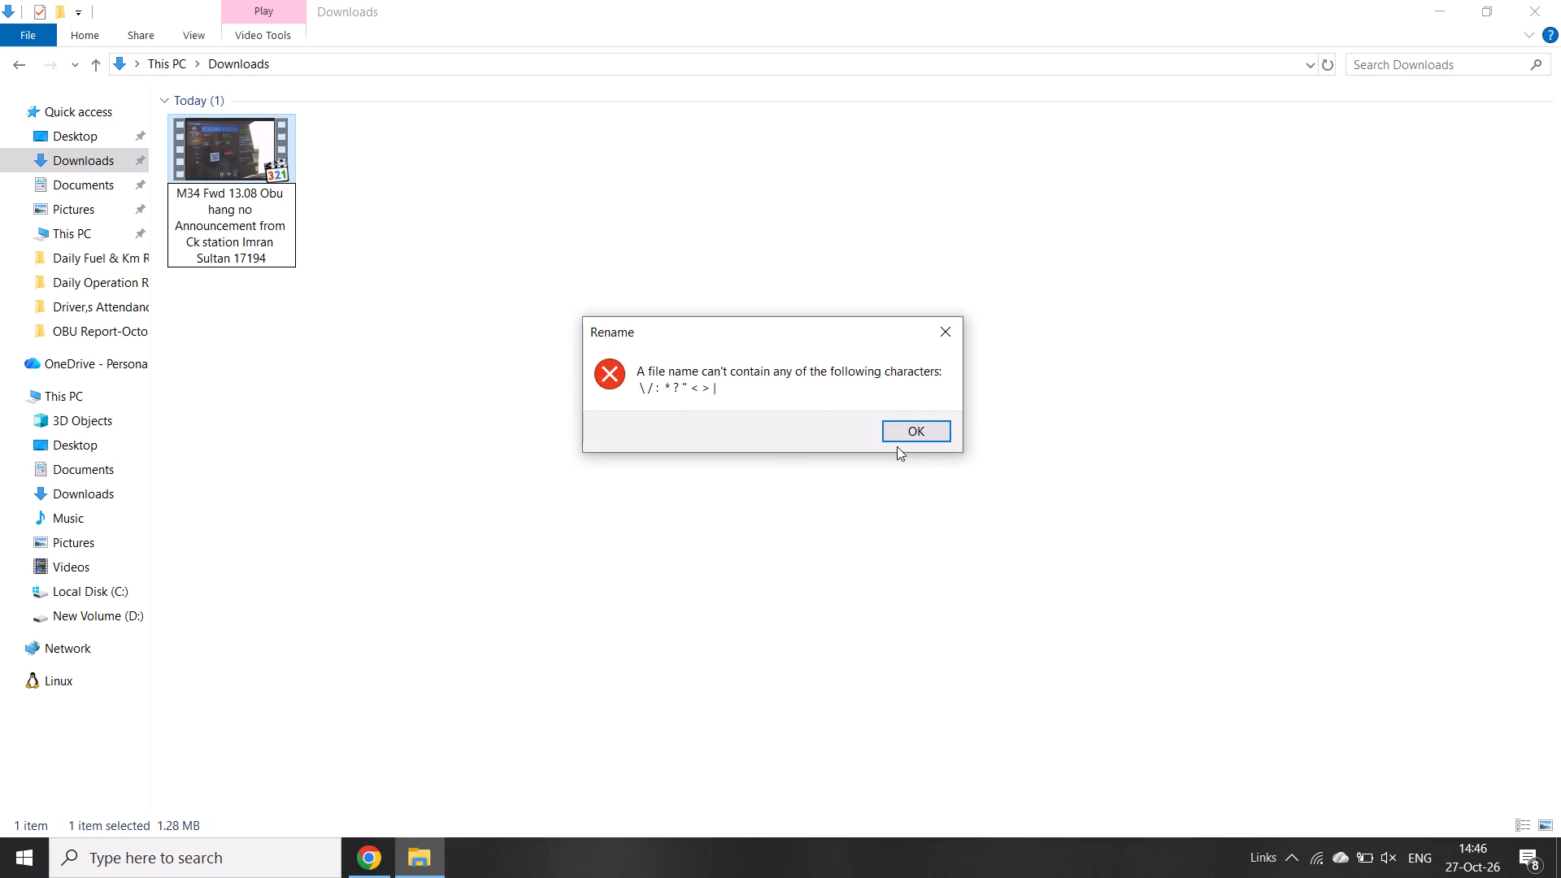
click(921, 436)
Paste the copied incident description as the WhatsApp video's file name and trim it back to M34 Fwd 13.08.
click(220, 191)
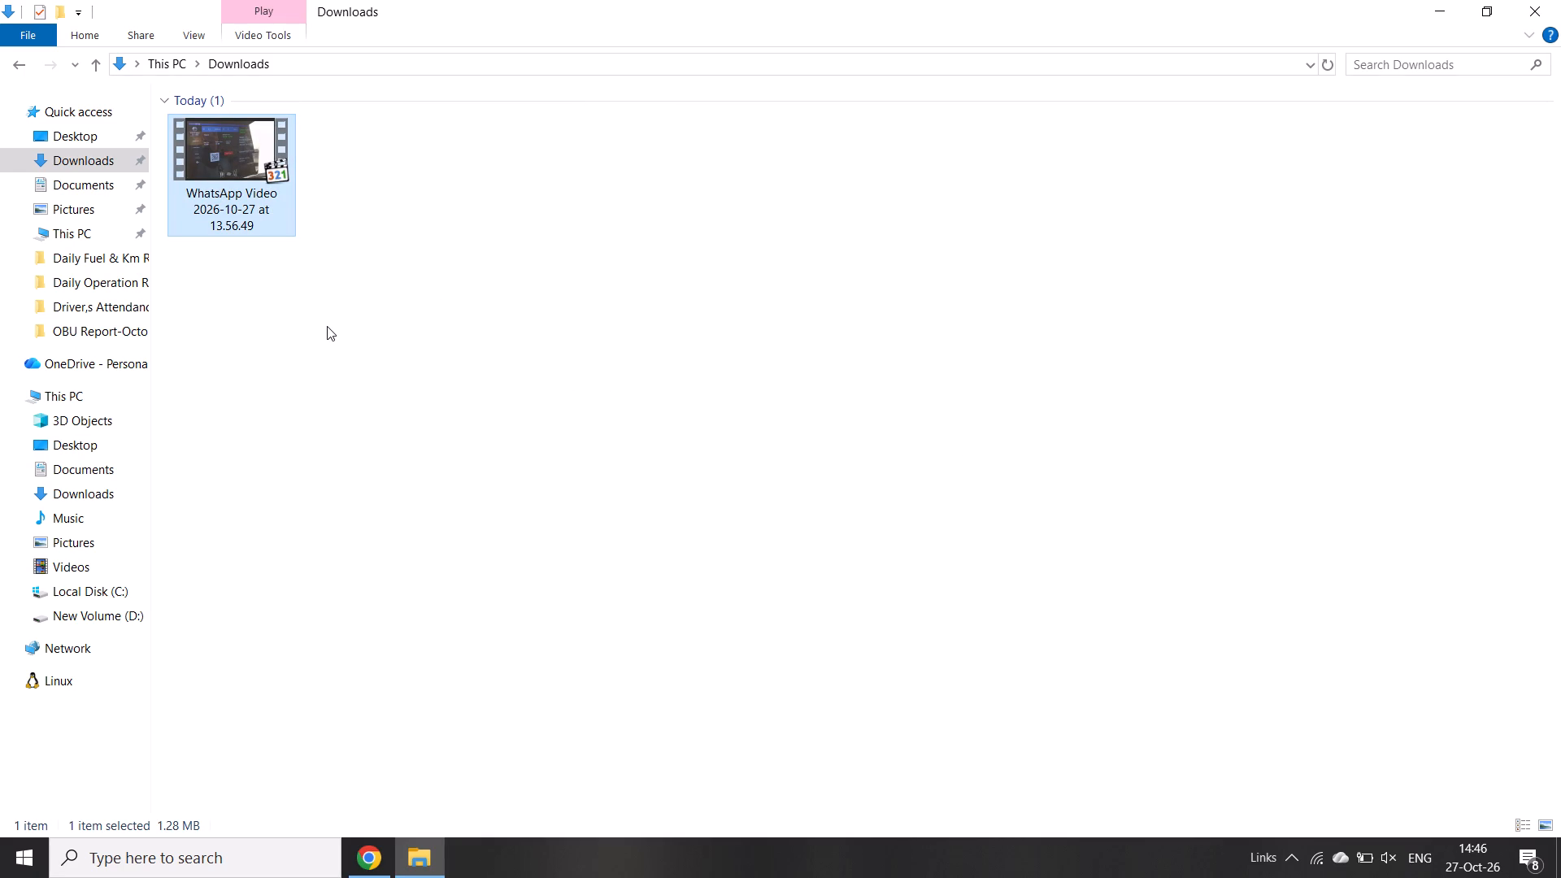
key(F2)
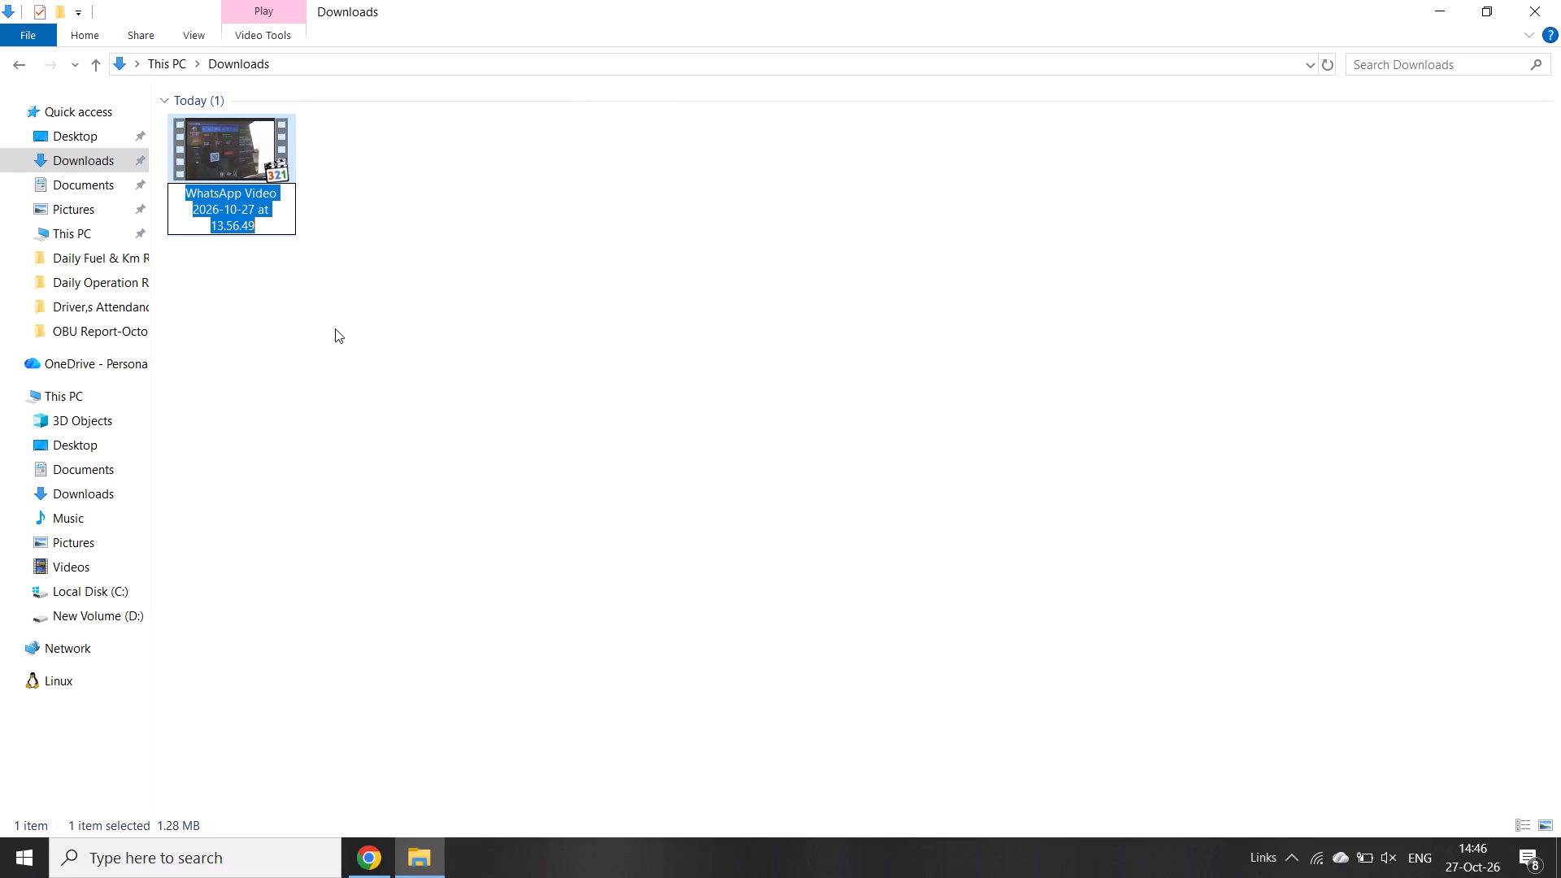
key(ctrl+v)
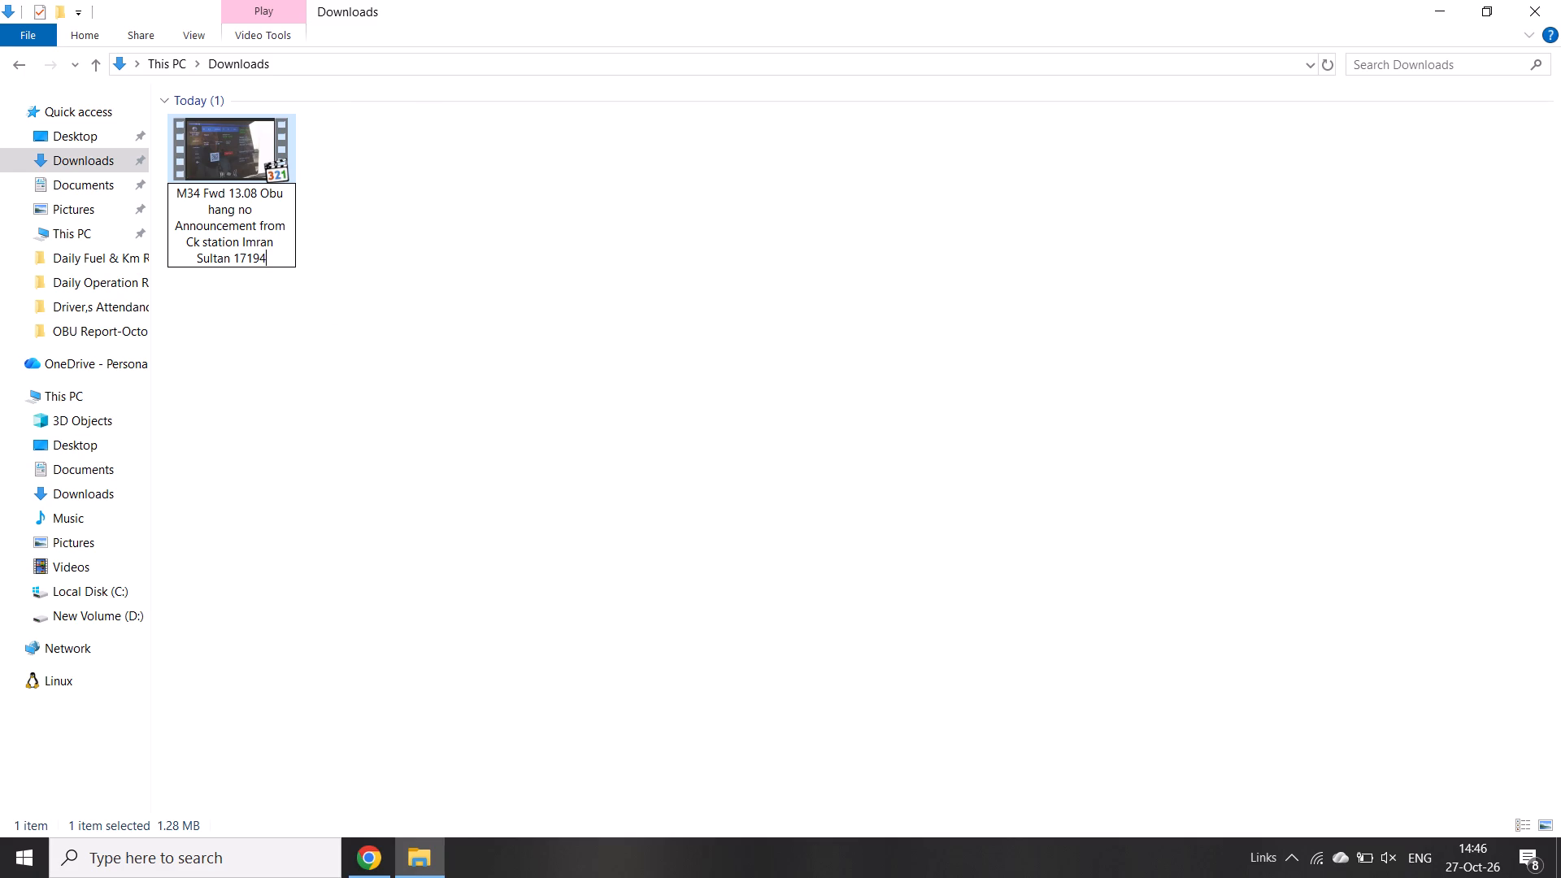
click(248, 188)
click(273, 257)
key(BackSpace)
key(BackSpace)
key(BackSpace)
key(BackSpace)
key(BackSpace)
key(BackSpace)
key(BackSpace)
key(BackSpace)
key(BackSpace)
key(BackSpace)
key(BackSpace)
key(BackSpace)
key(BackSpace)
key(BackSpace)
key(BackSpace)
key(BackSpace)
key(BackSpace)
key(BackSpace)
key(BackSpace)
key(BackSpace)
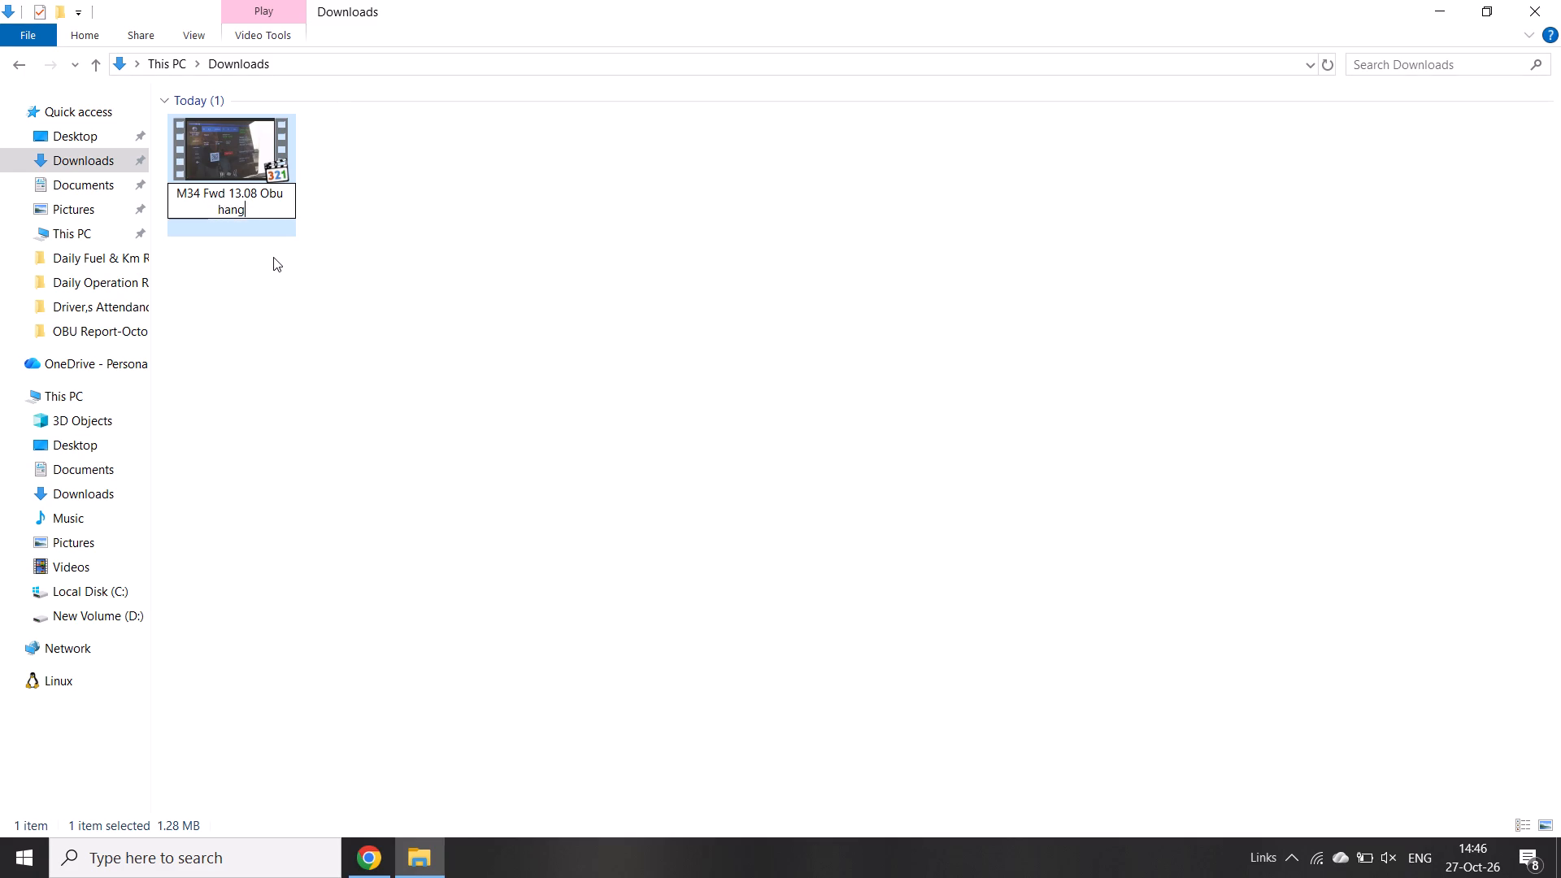
key(BackSpace)
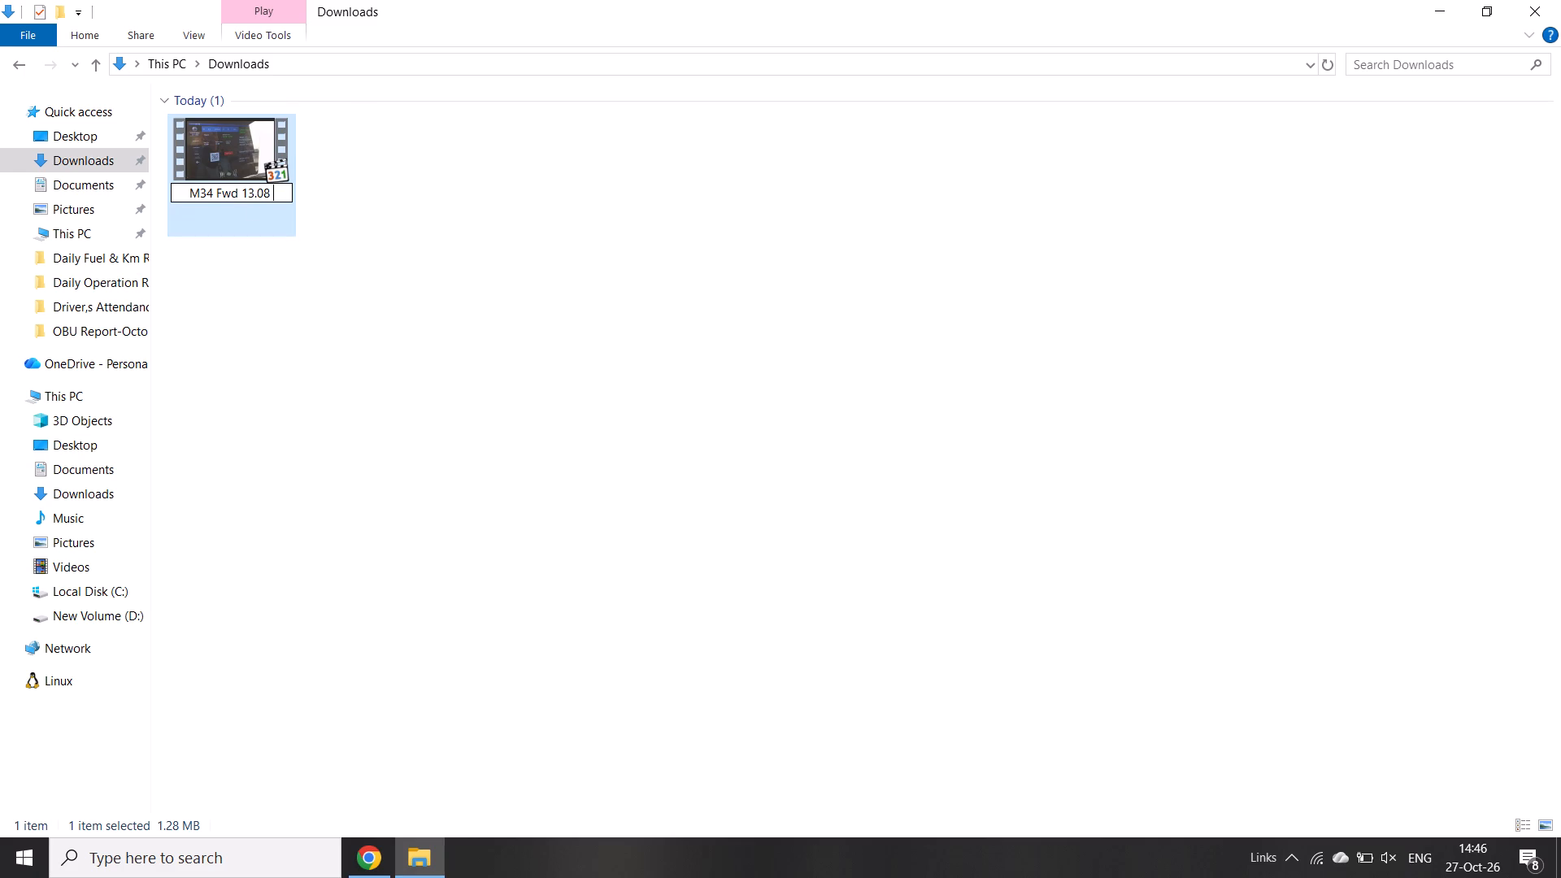
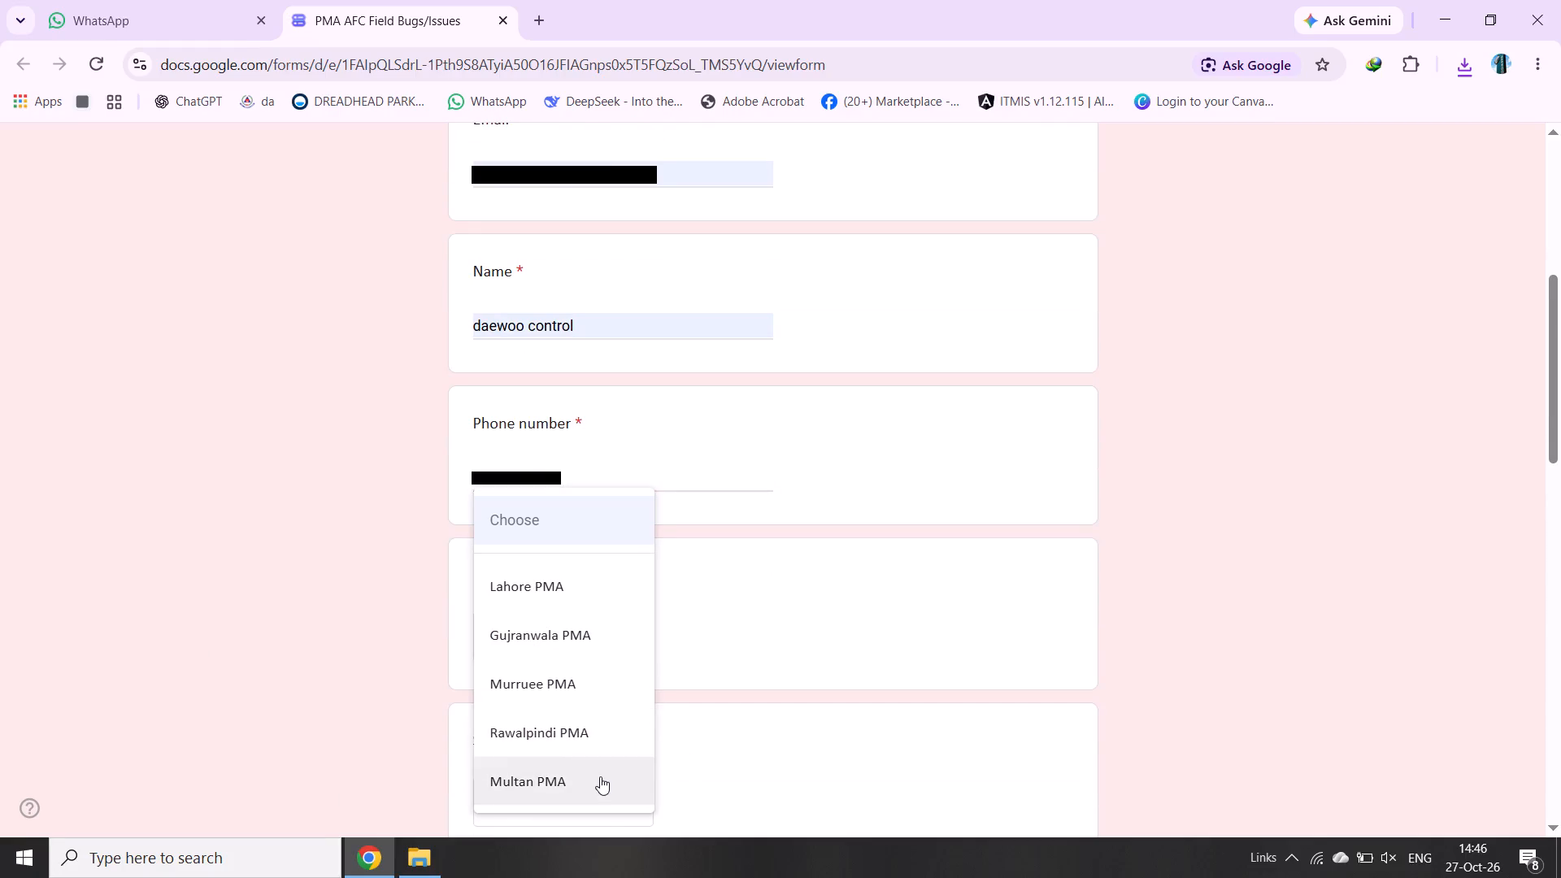
Select Metro as the line and Volvo as the bus make in the field-issue form.
scroll(637, 695, down, 3)
click(589, 494)
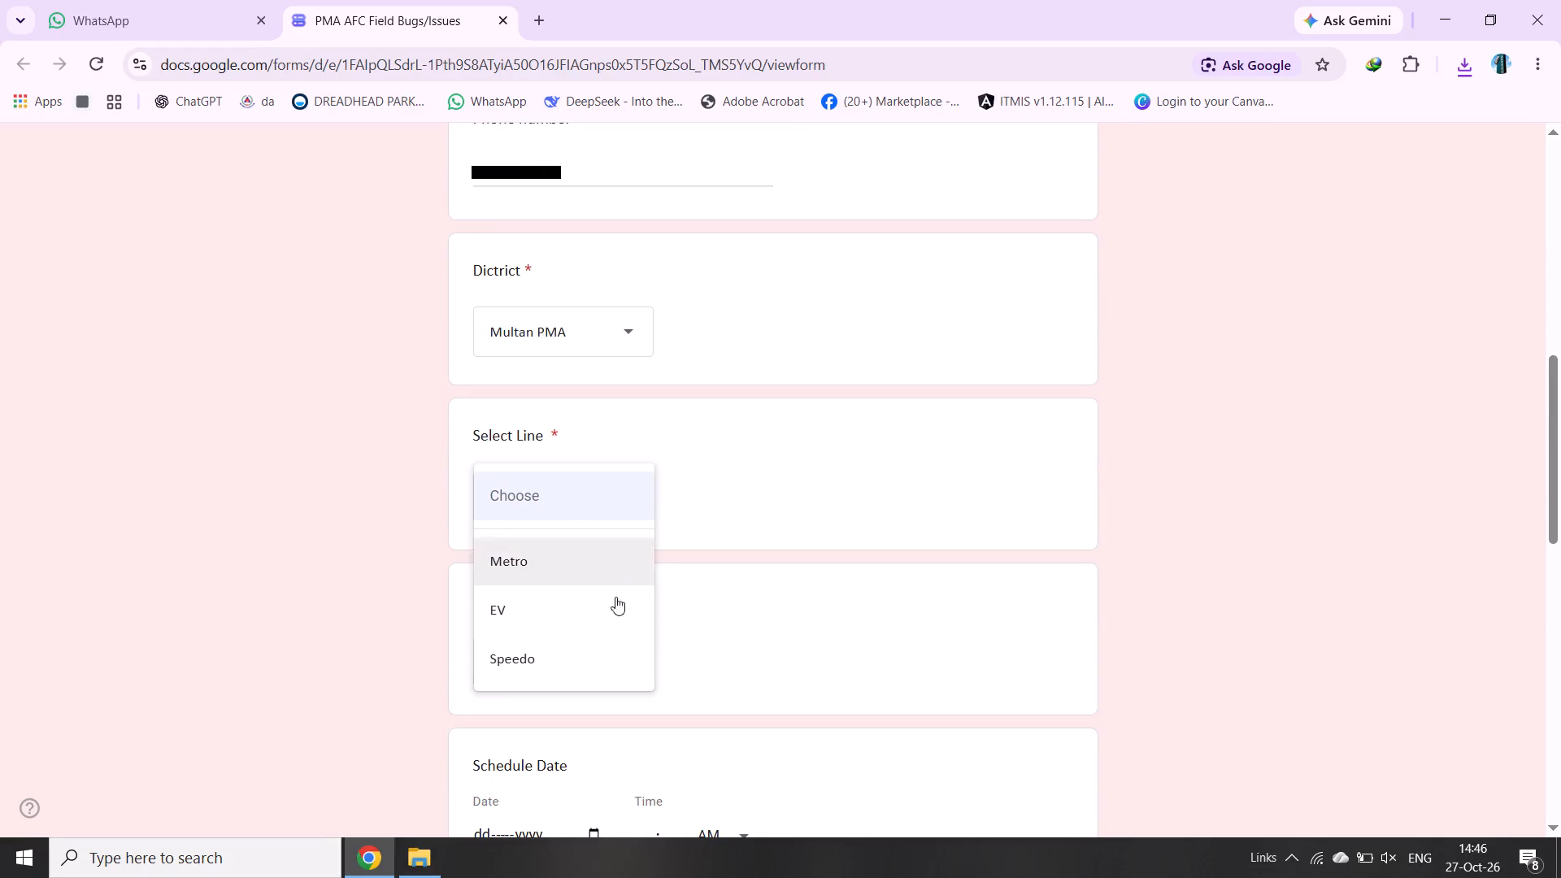
click(578, 575)
scroll(633, 666, down, 1)
click(551, 540)
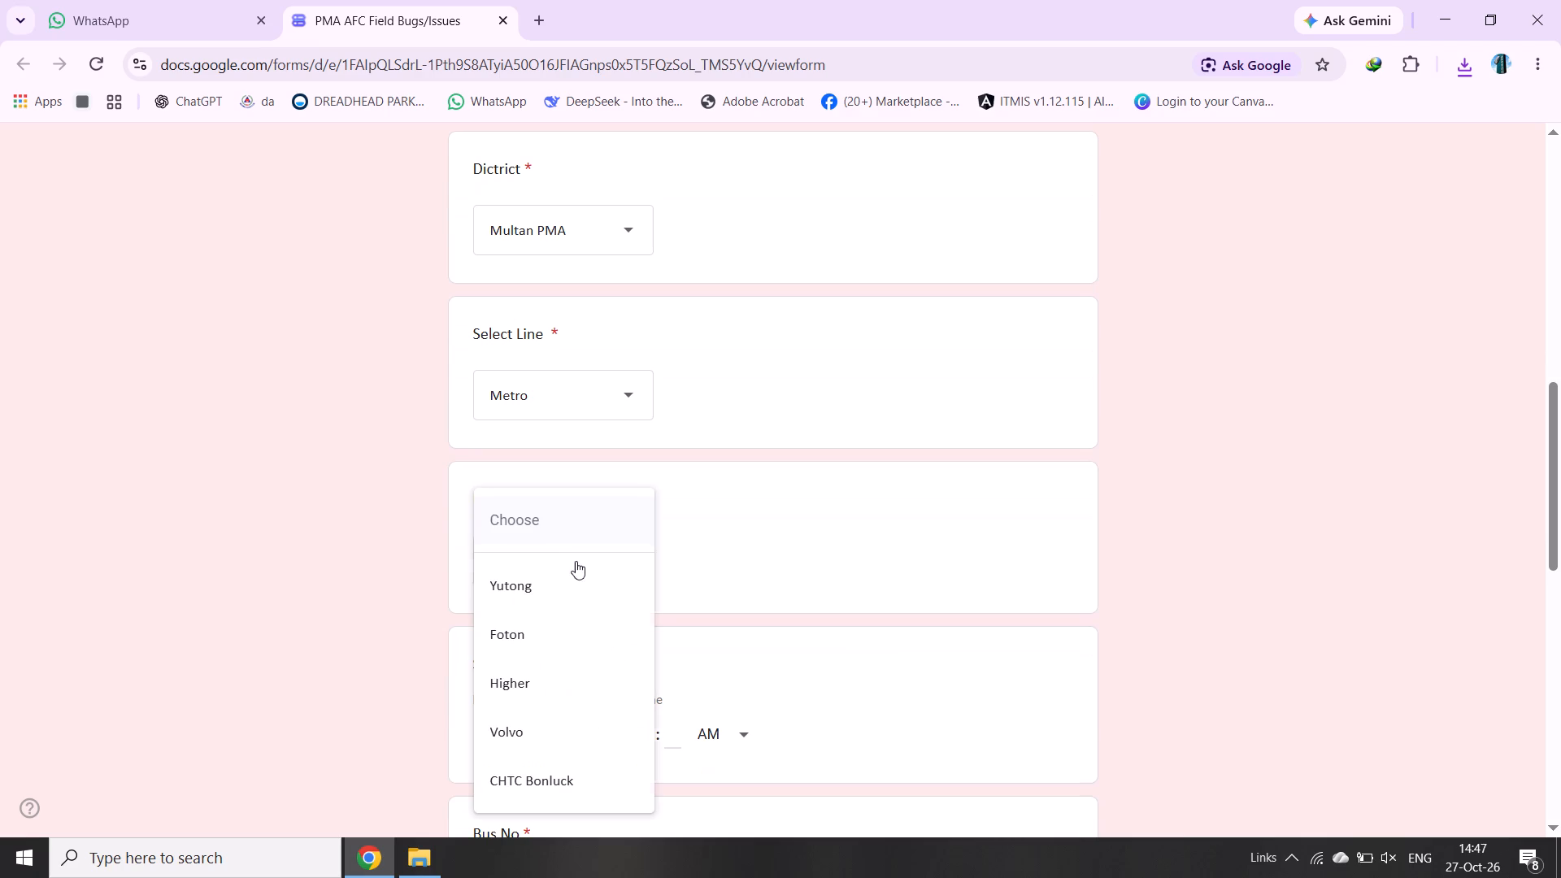
click(565, 752)
Set the schedule date to 27-Oct-2026.
scroll(585, 702, down, 2)
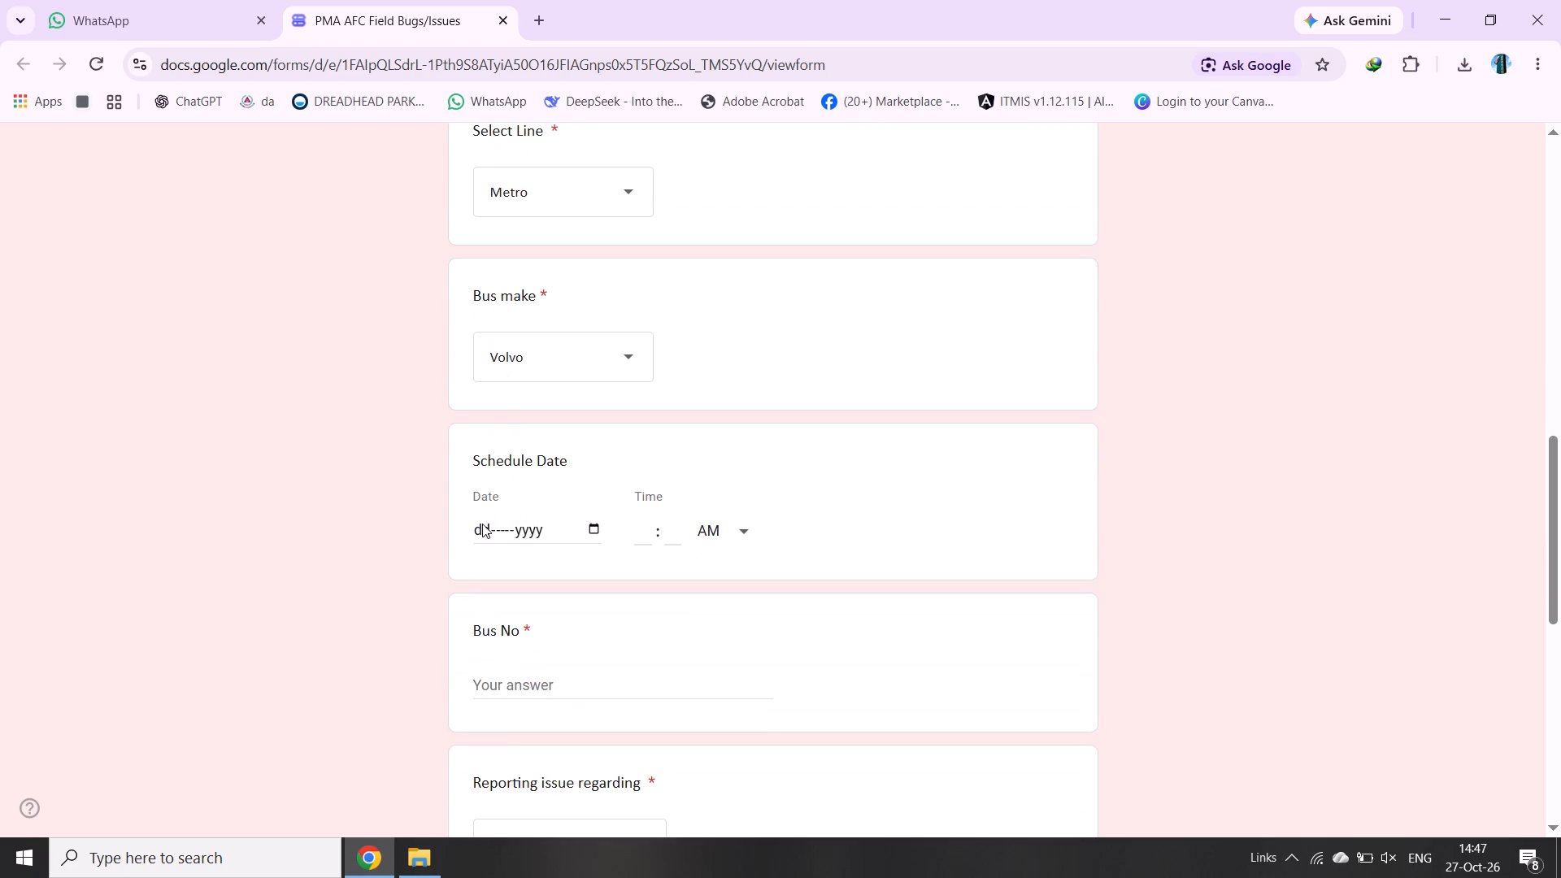
click(482, 524)
text(27)
key(Tab)
key(Left)
text(10)
key(Tab)
text(2026)
key(Tab)
key(Tab)
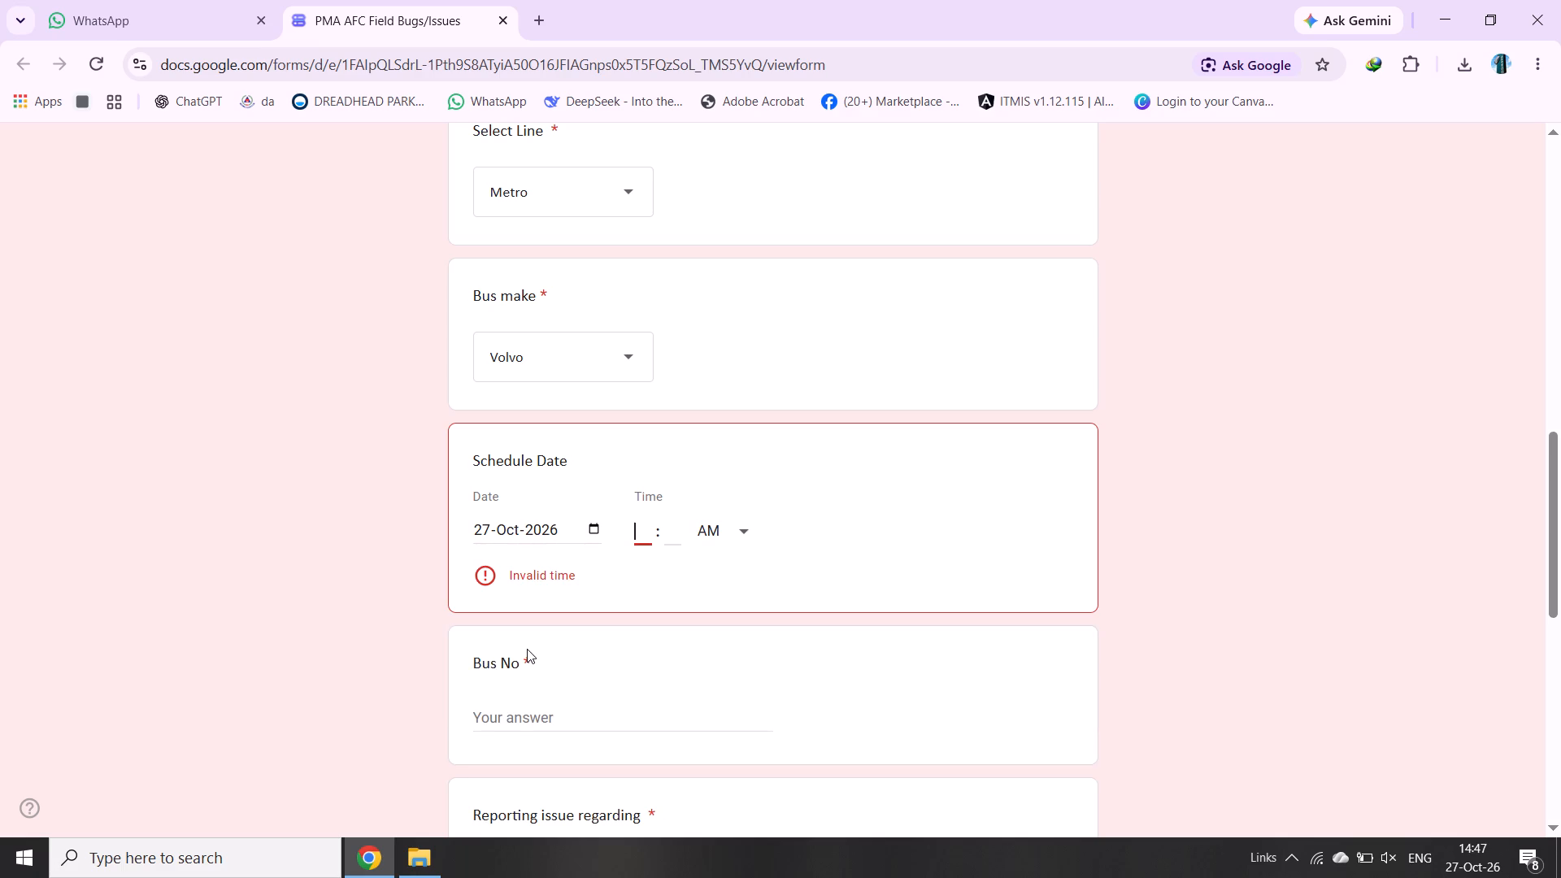
Check the trip time in the Downloads video's file name and set the schedule time to 01:08 PM.
key(alt+Tab)
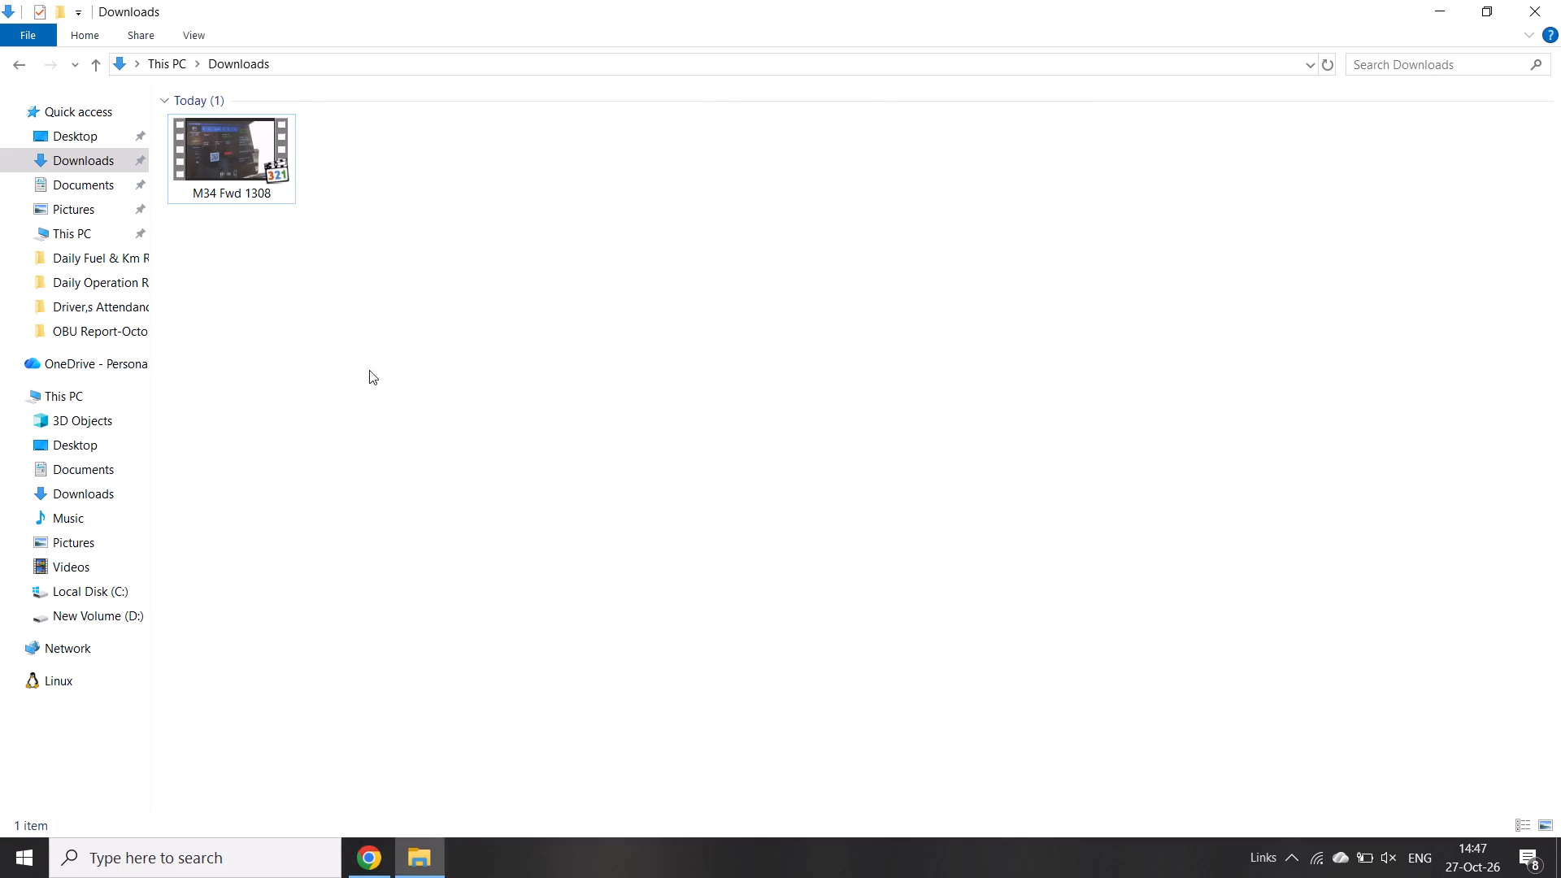
key(alt+Tab)
text(13)
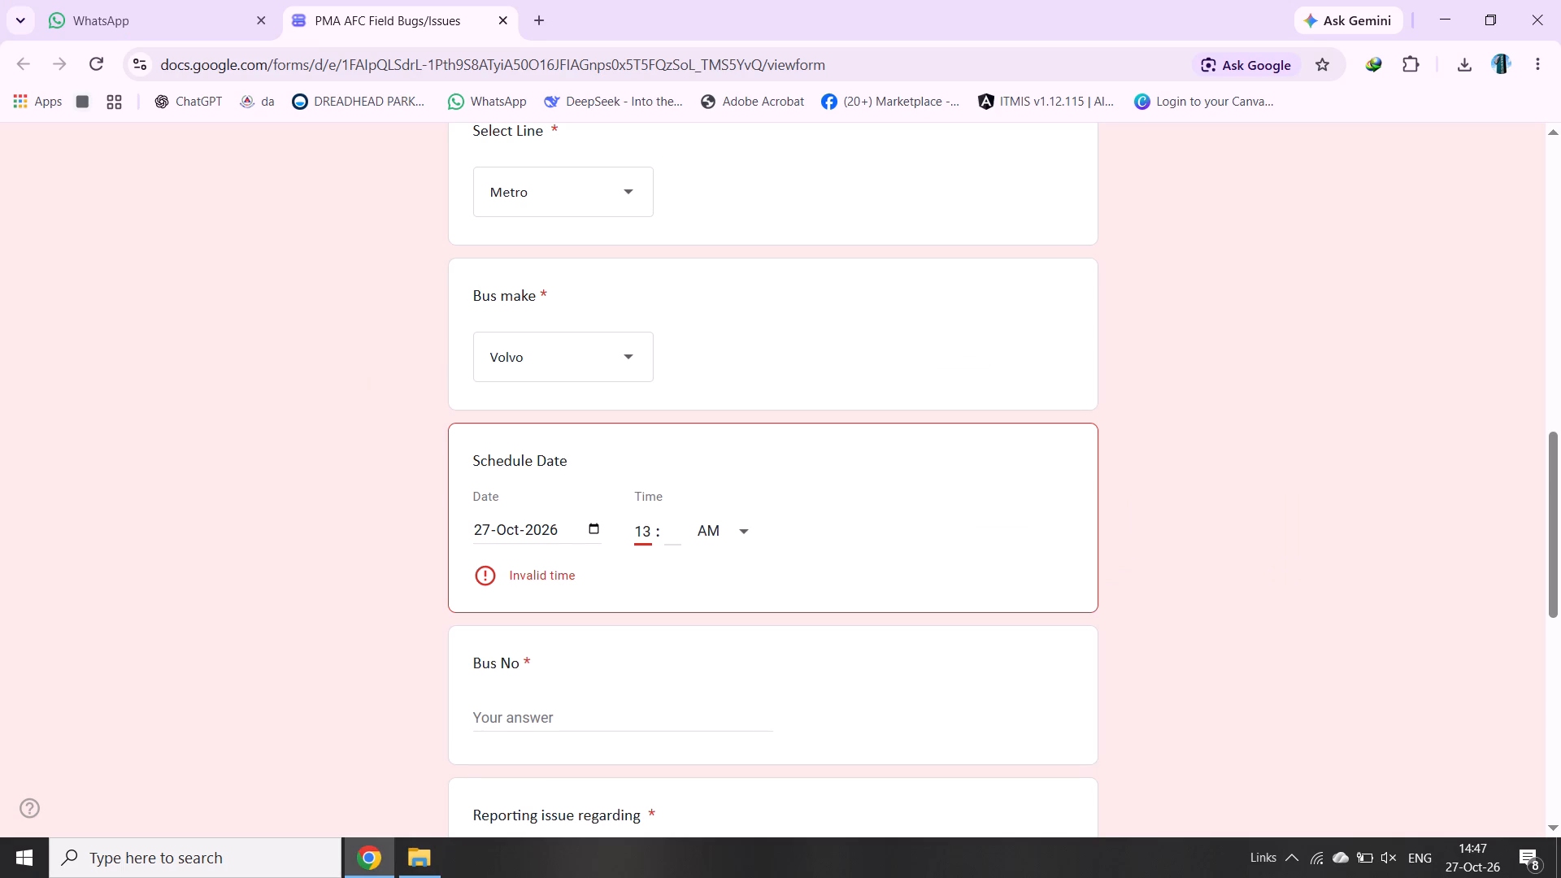
key(BackSpace)
key(BackSpace)
text(01)
key(Tab)
text(08)
key(Tab)
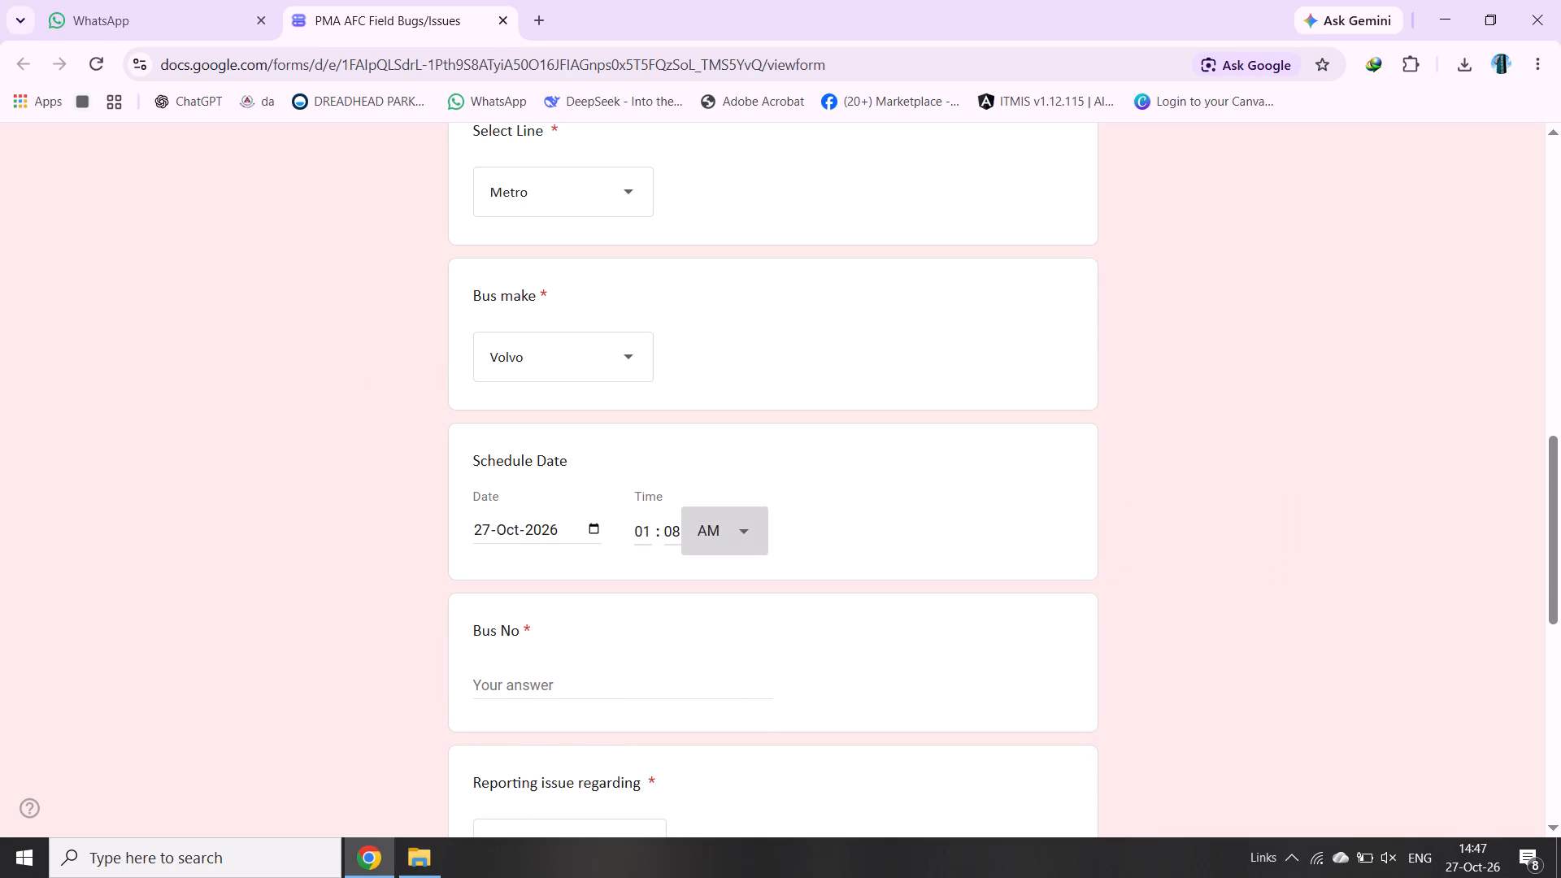
key(Tab)
click(724, 535)
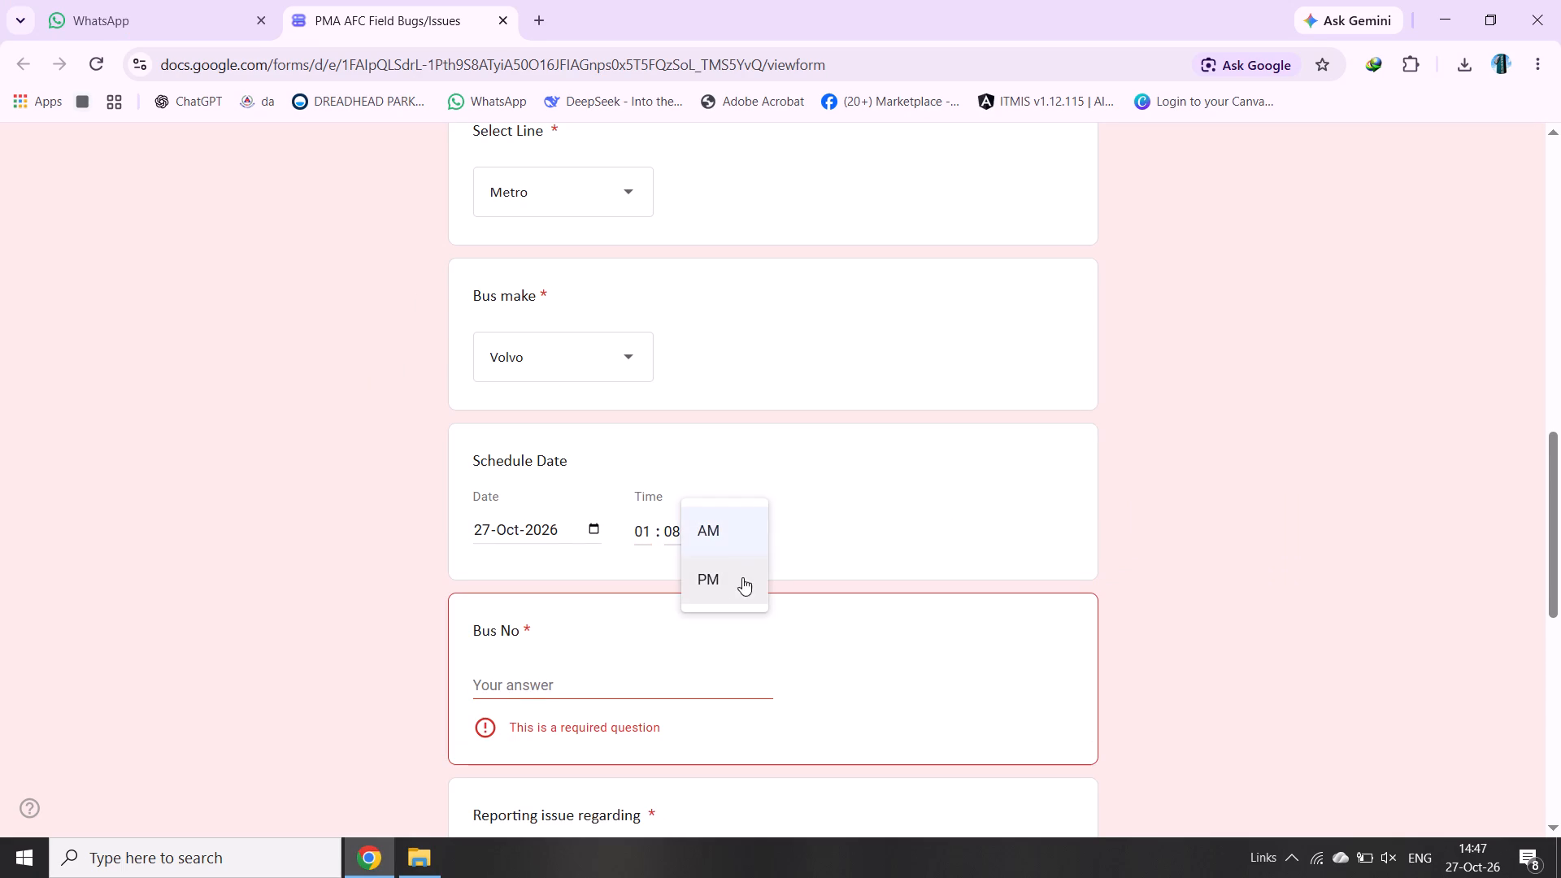
click(736, 577)
Enter "M-24 Obu is hang and no announcement" as the Bus No answer.
scroll(679, 668, down, 2)
click(553, 486)
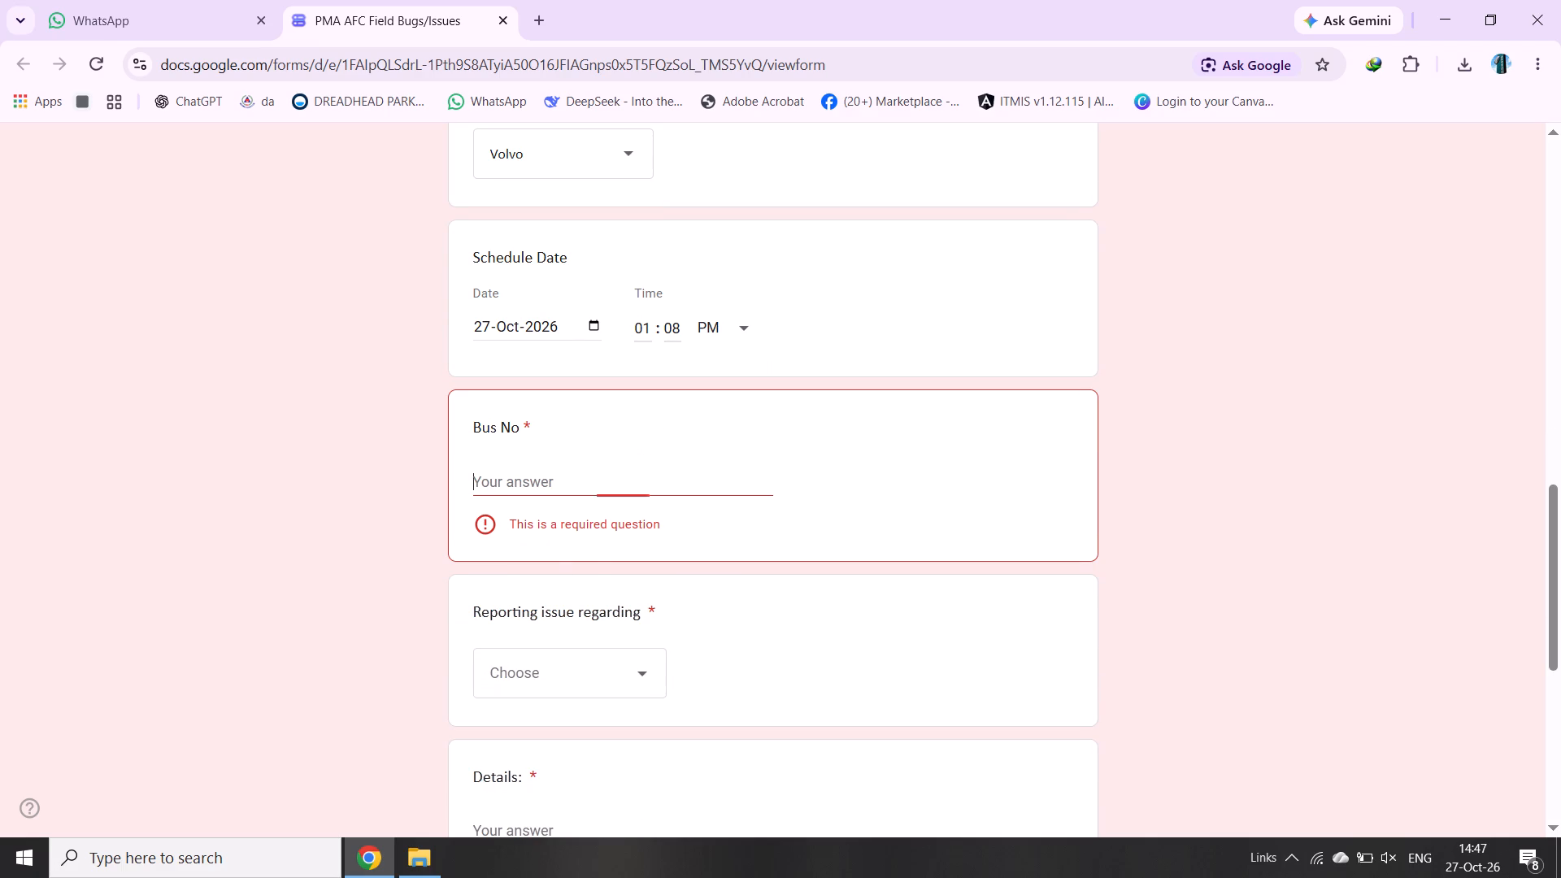
key(alt+Tab)
key(alt+Tab)
key(shift+m)
text(-24)
key(space)
text(Obu is hanged)
key(BackSpace)
key(BackSpace)
key(space)
text(and)
key(space)
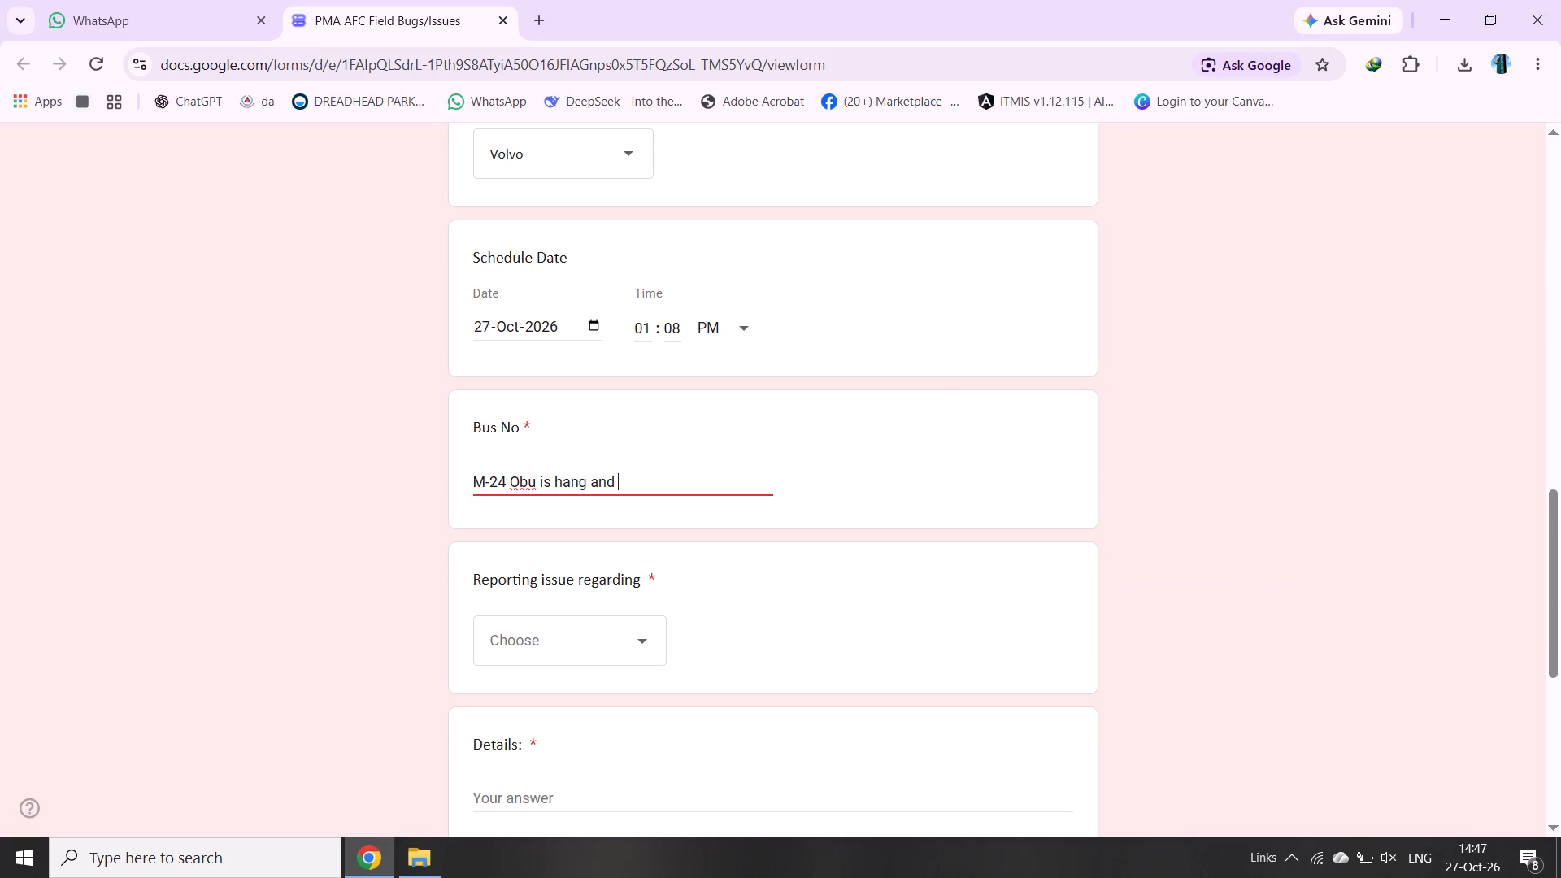
text(NO)
key(space)
key(BackSpace)
key(BackSpace)
key(BackSpace)
text(No)
key(space)
key(BackSpace)
key(BackSpace)
key(BackSpace)
text(no annou)
text(ncement)
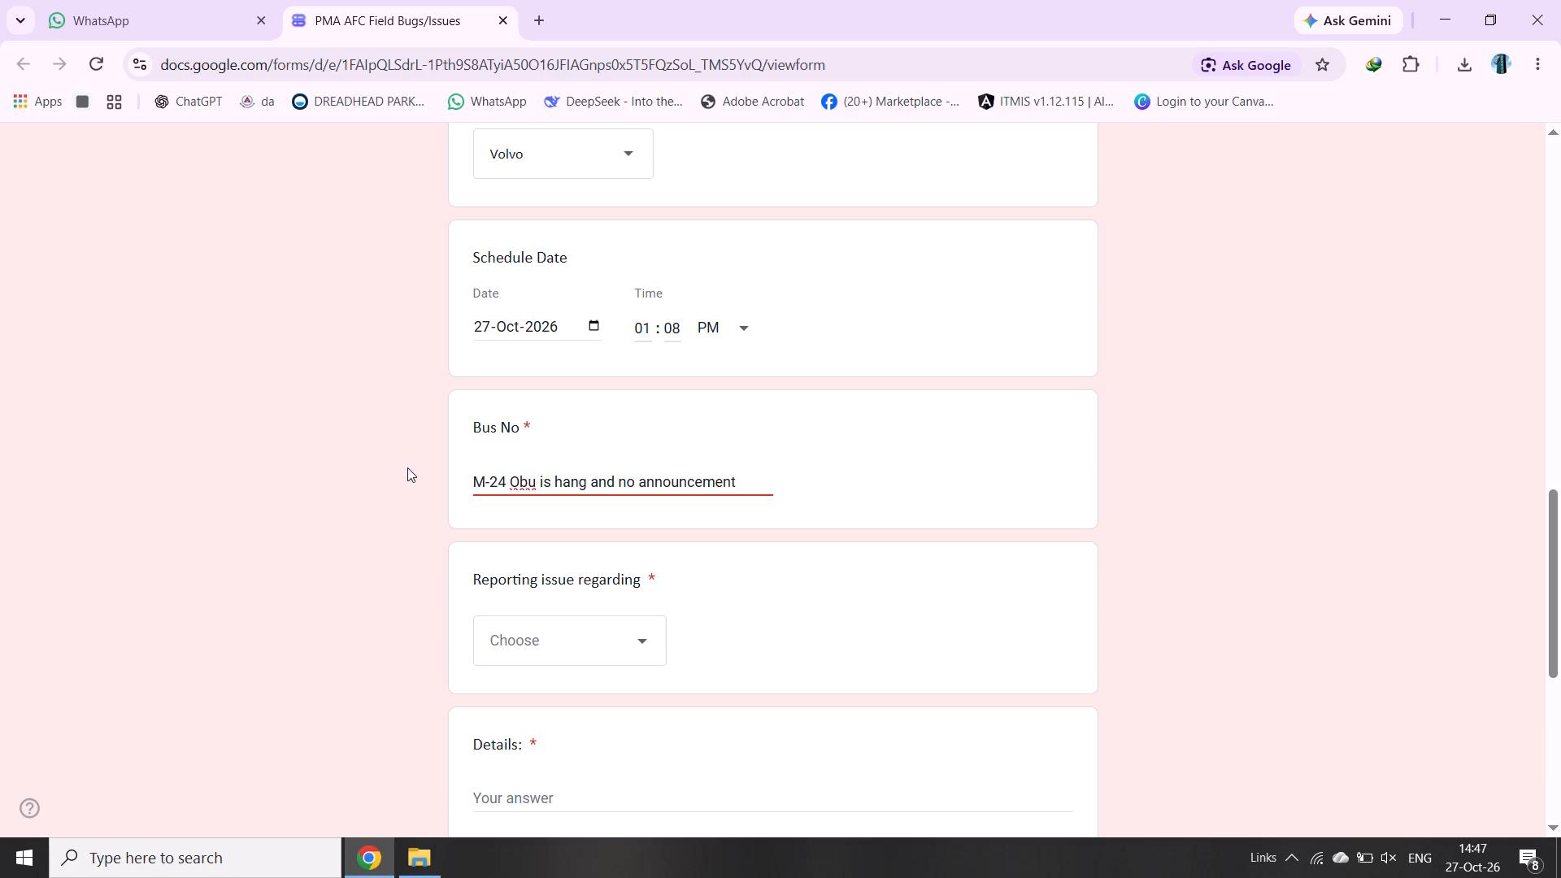
Set the reported issue category to OBU.
click(625, 637)
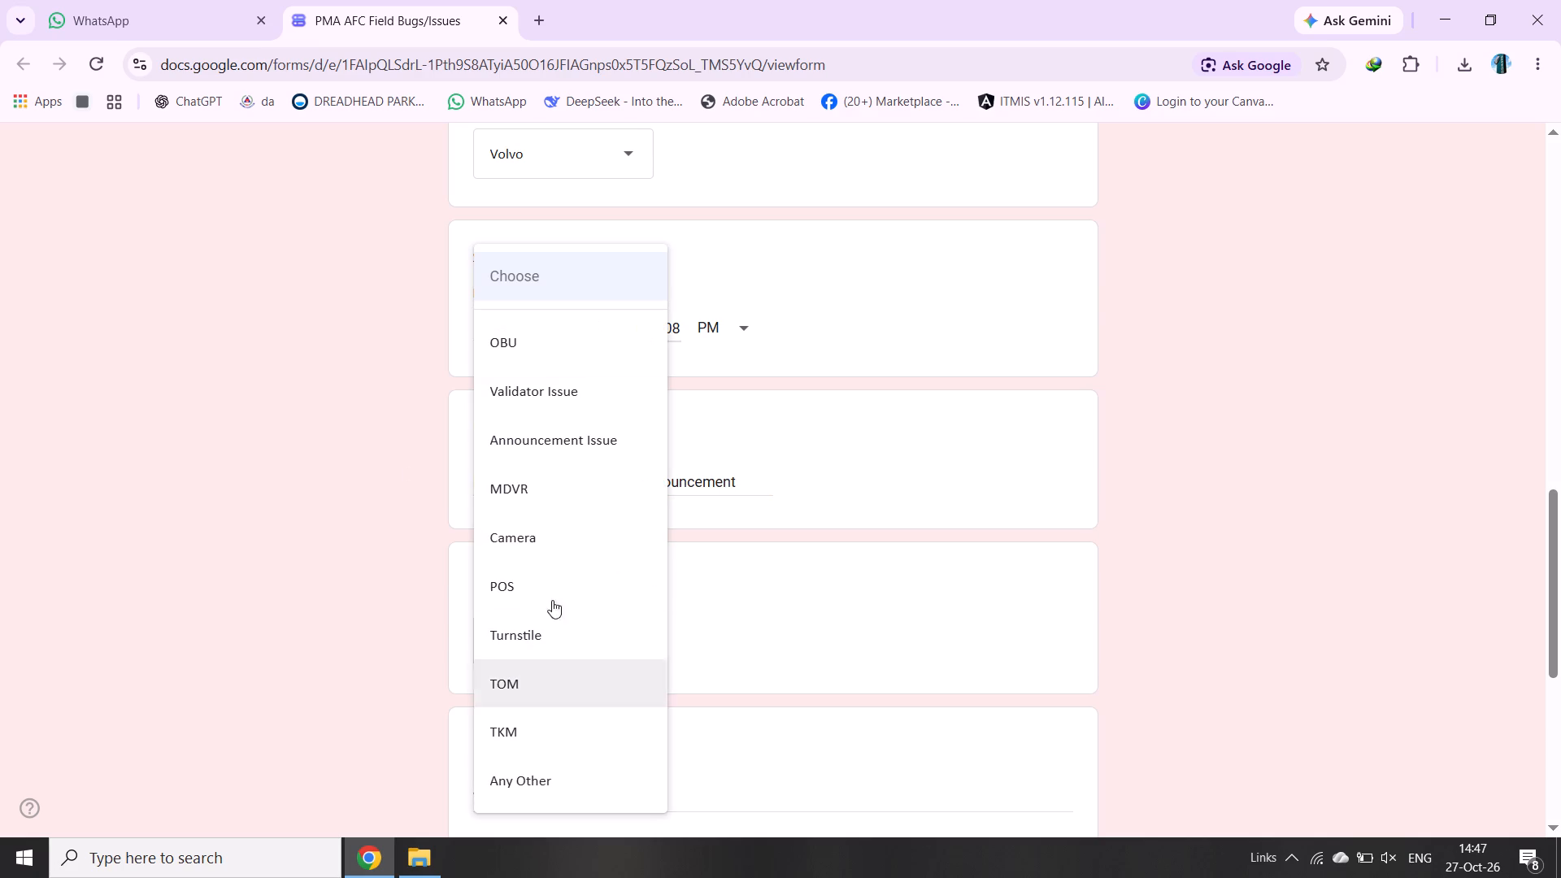
click(563, 333)
Copy the whole Bus No text into the Details answer.
scroll(685, 627, down, 4)
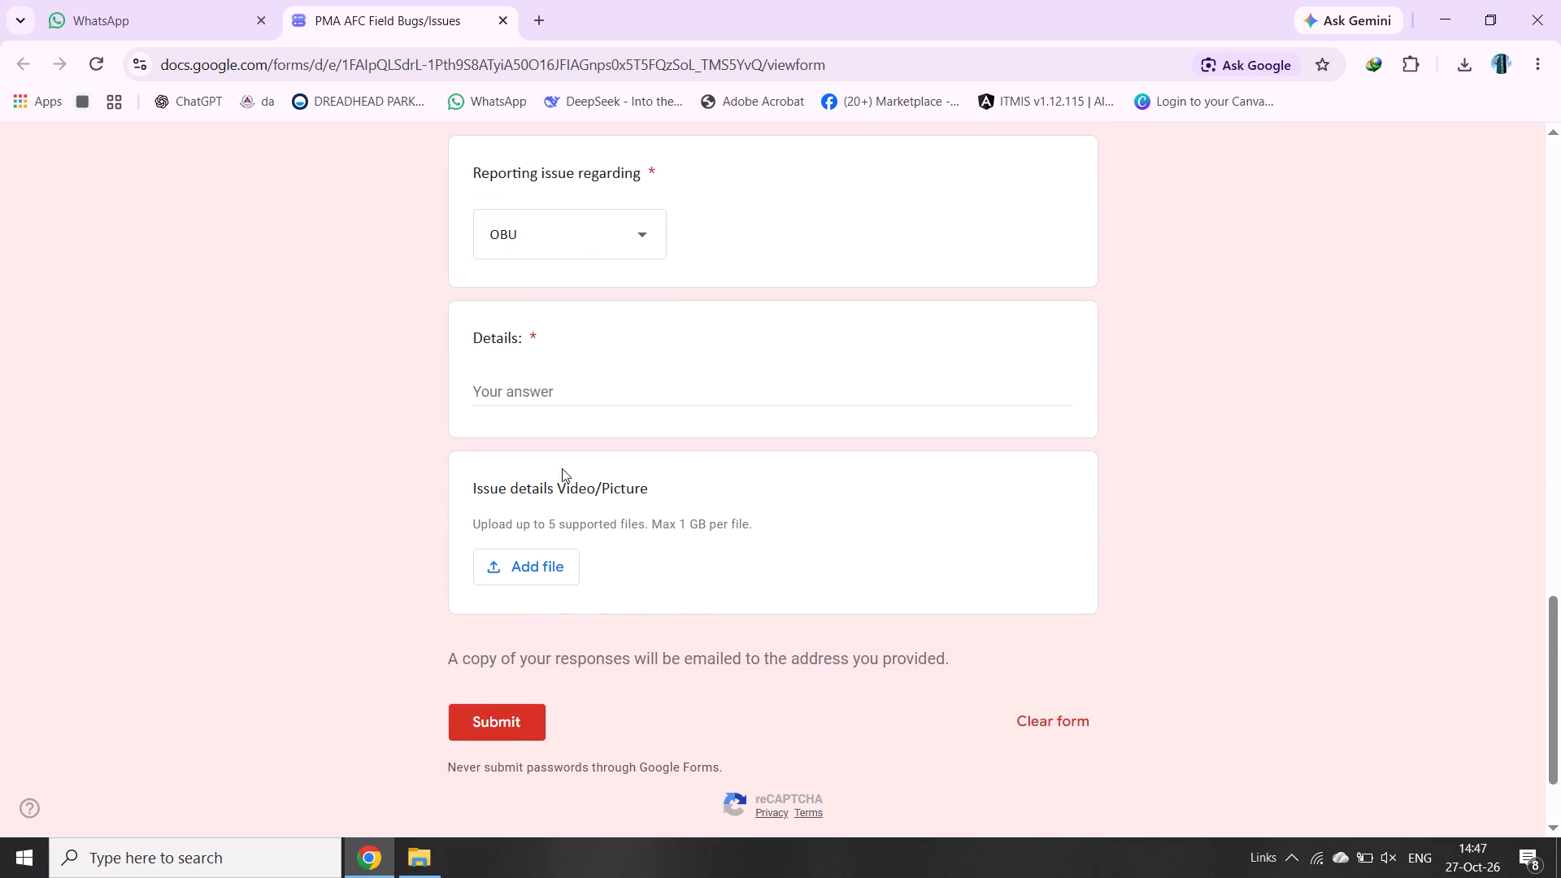
click(563, 381)
scroll(585, 569, up, 5)
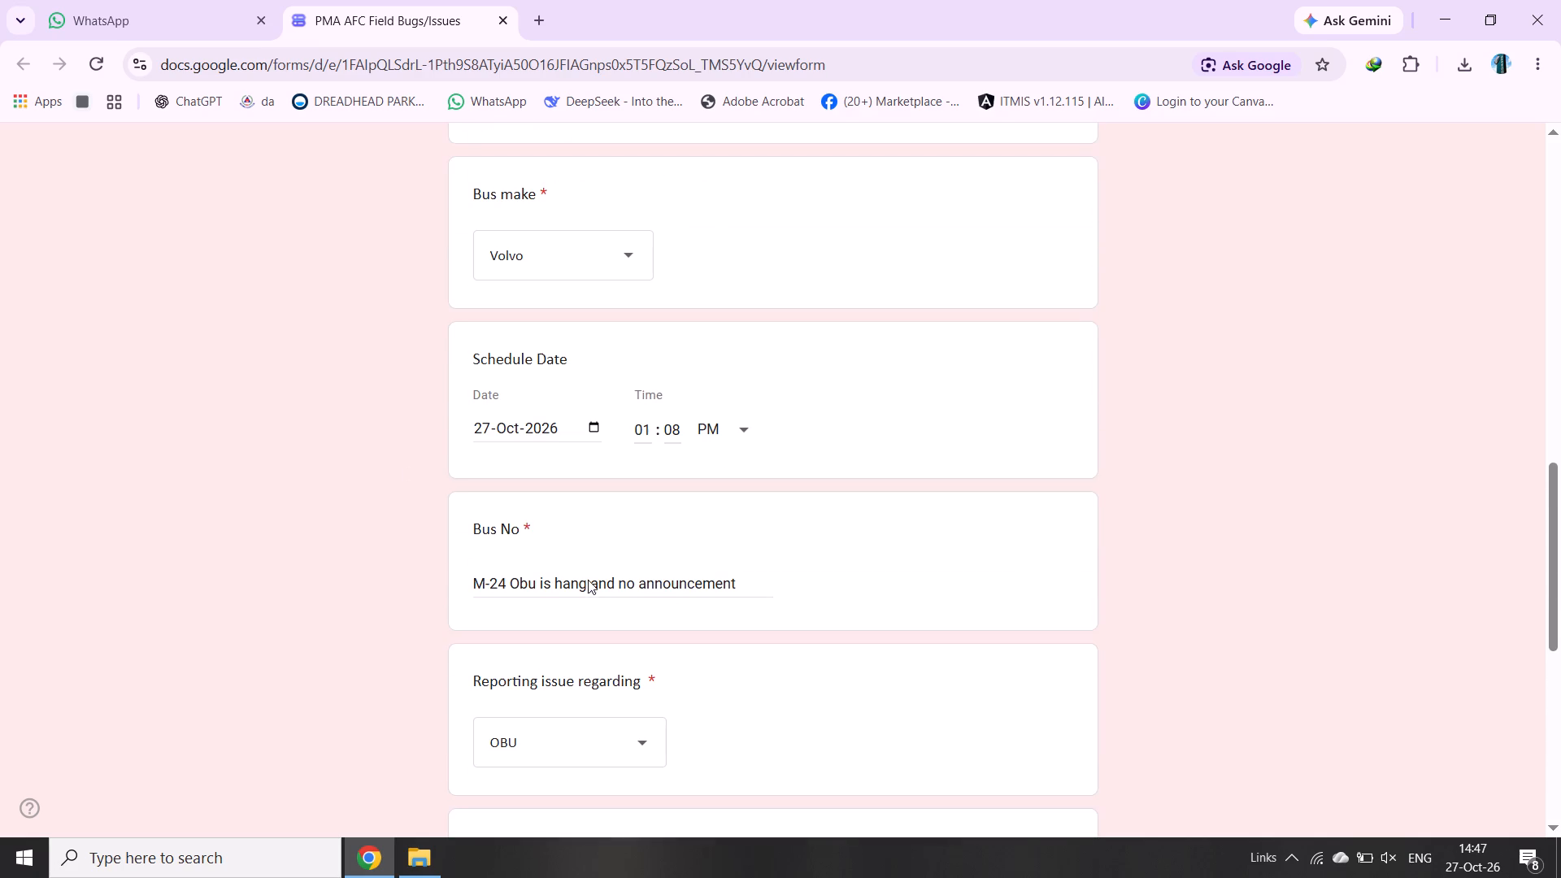
scroll(607, 589, down, 1)
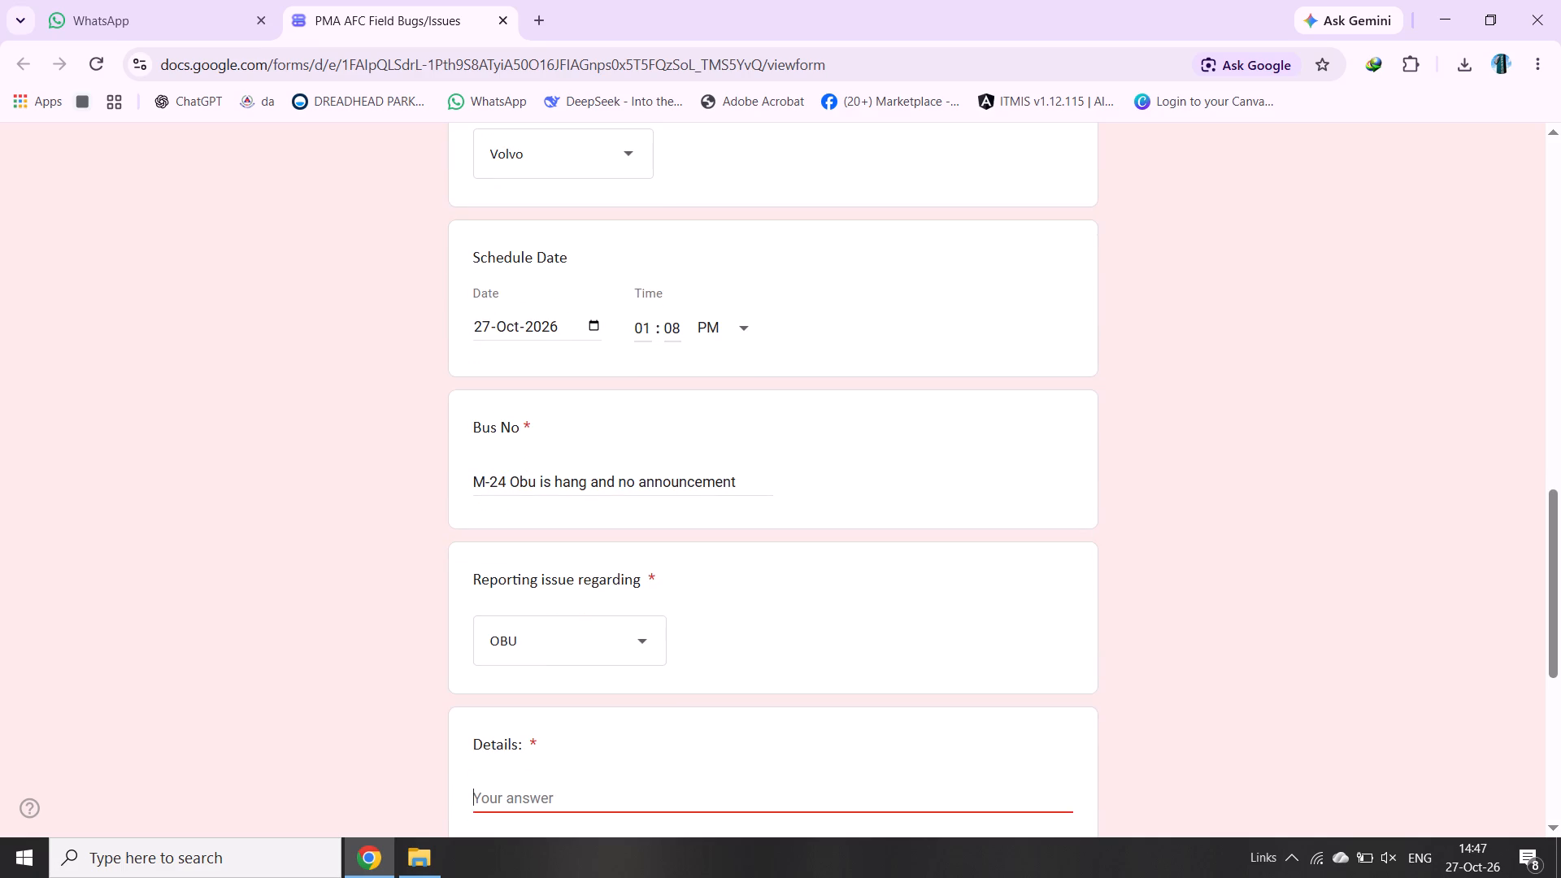
click(754, 476)
drag(751, 479, 375, 483)
key(ctrl+c)
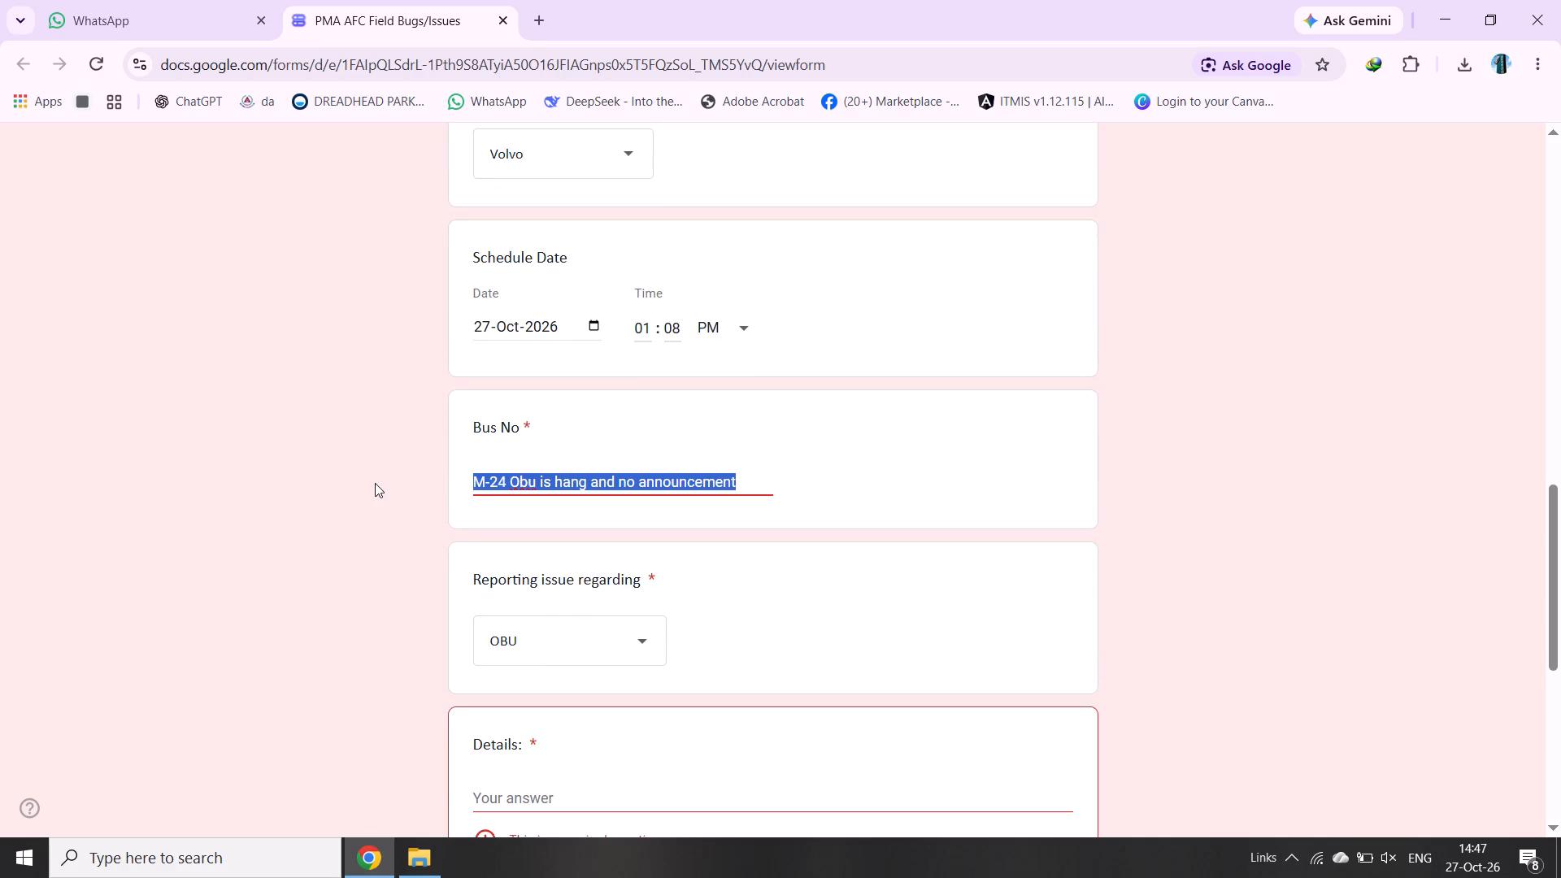
scroll(602, 755, down, 2)
click(573, 590)
key(ctrl+v)
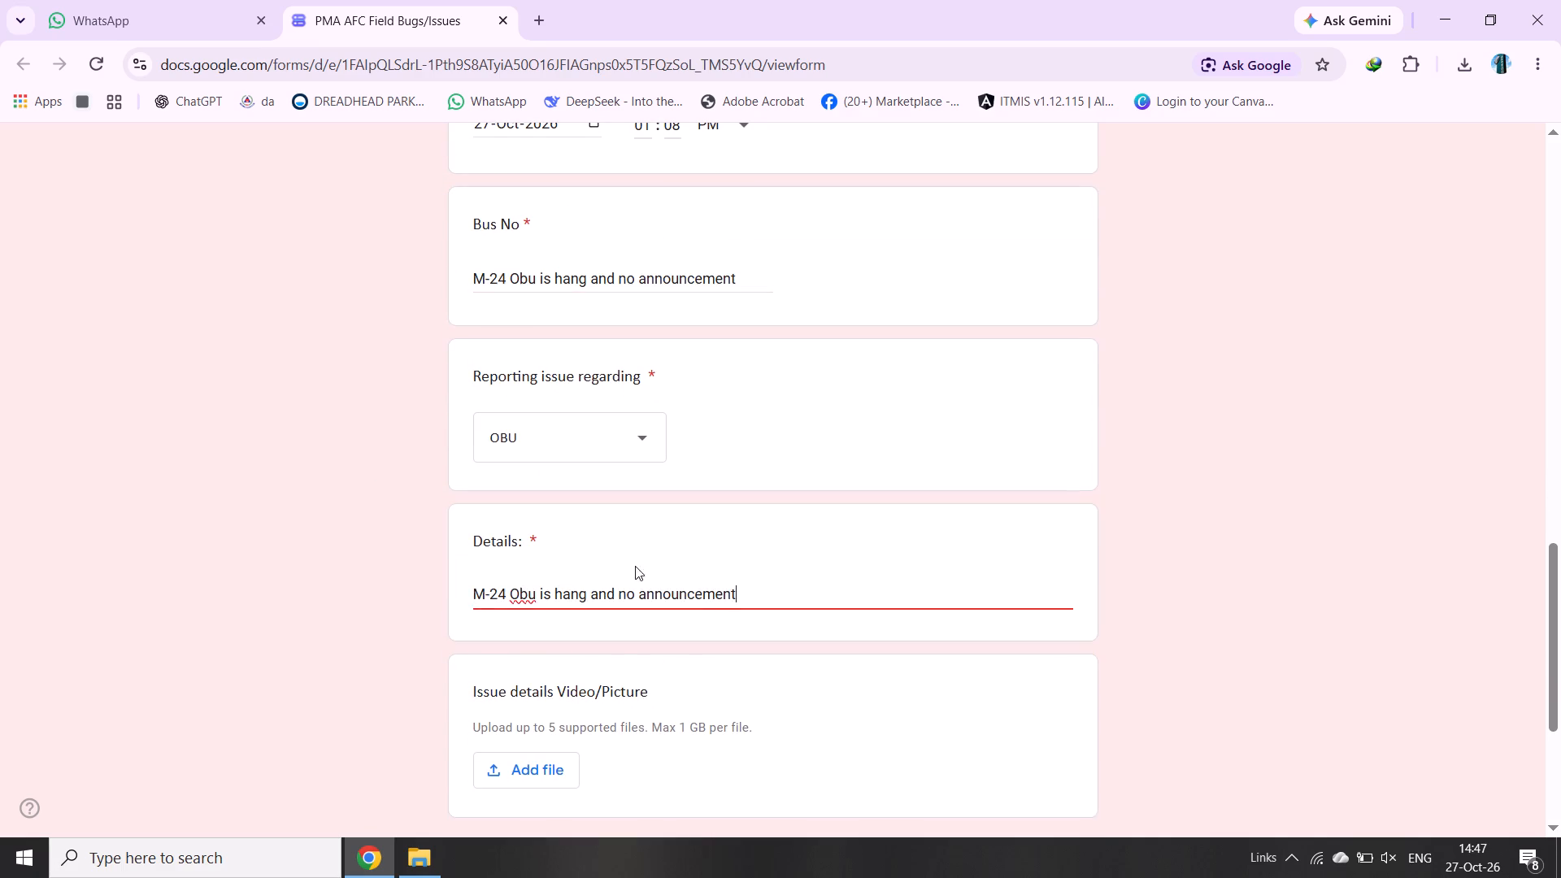
Delete the issue description from the Bus No answer, leaving only M-24.
scroll(653, 559, up, 2)
click(754, 484)
key(BackSpace)
key(BackSpace)
key(BackSpace)
key(BackSpace)
key(BackSpace)
key(BackSpace)
key(BackSpace)
key(BackSpace)
key(BackSpace)
key(BackSpace)
key(BackSpace)
key(BackSpace)
key(BackSpace)
key(BackSpace)
key(BackSpace)
key(BackSpace)
key(BackSpace)
key(BackSpace)
key(BackSpace)
key(BackSpace)
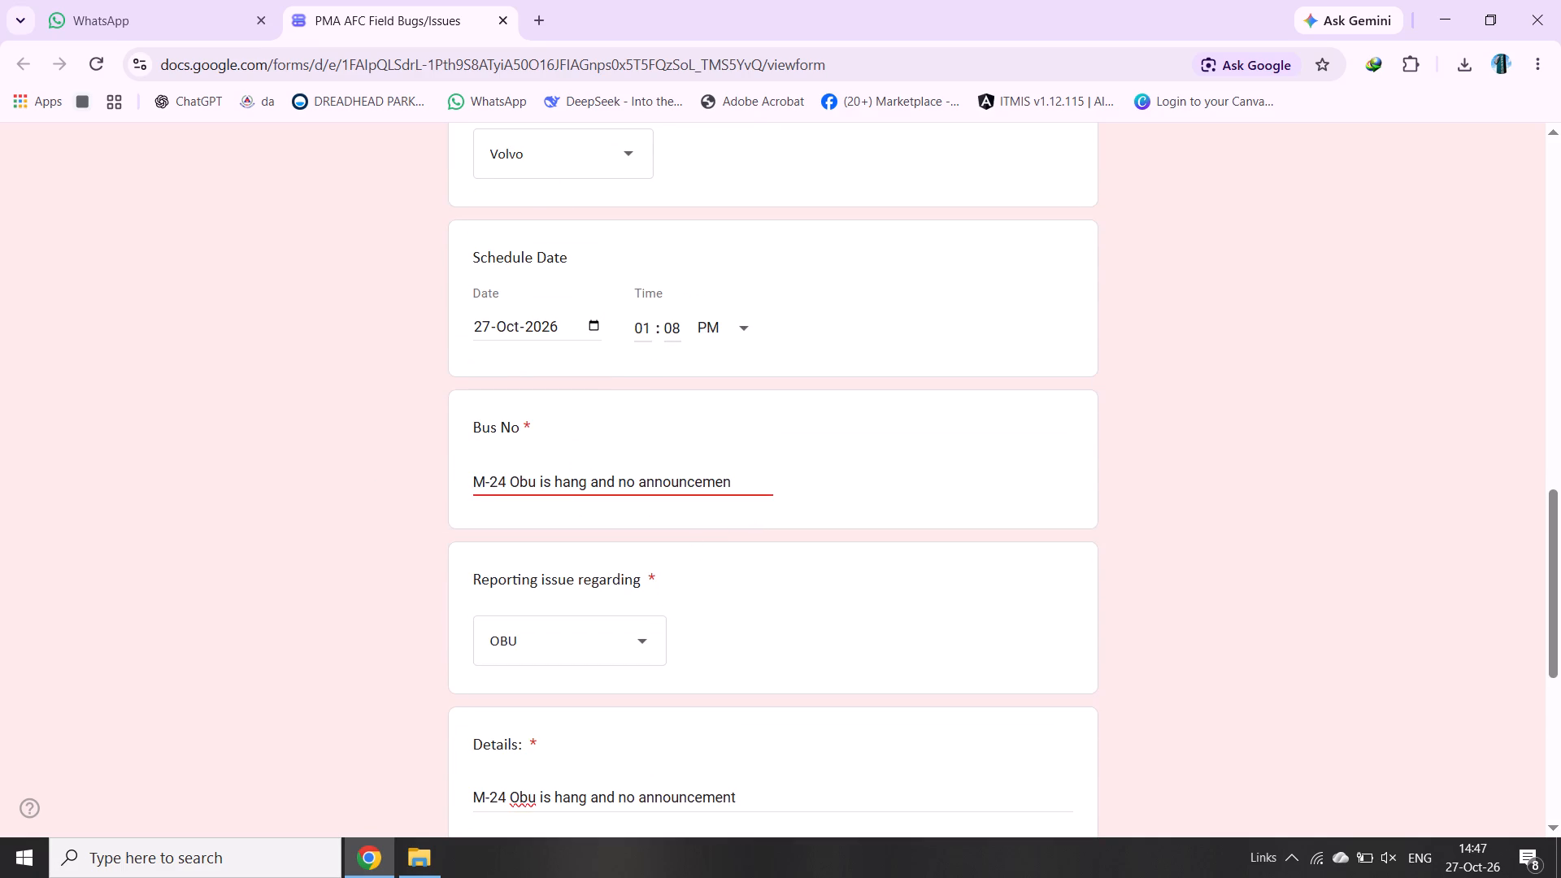
key(BackSpace)
key(BackSpace)
key(BackSpace)
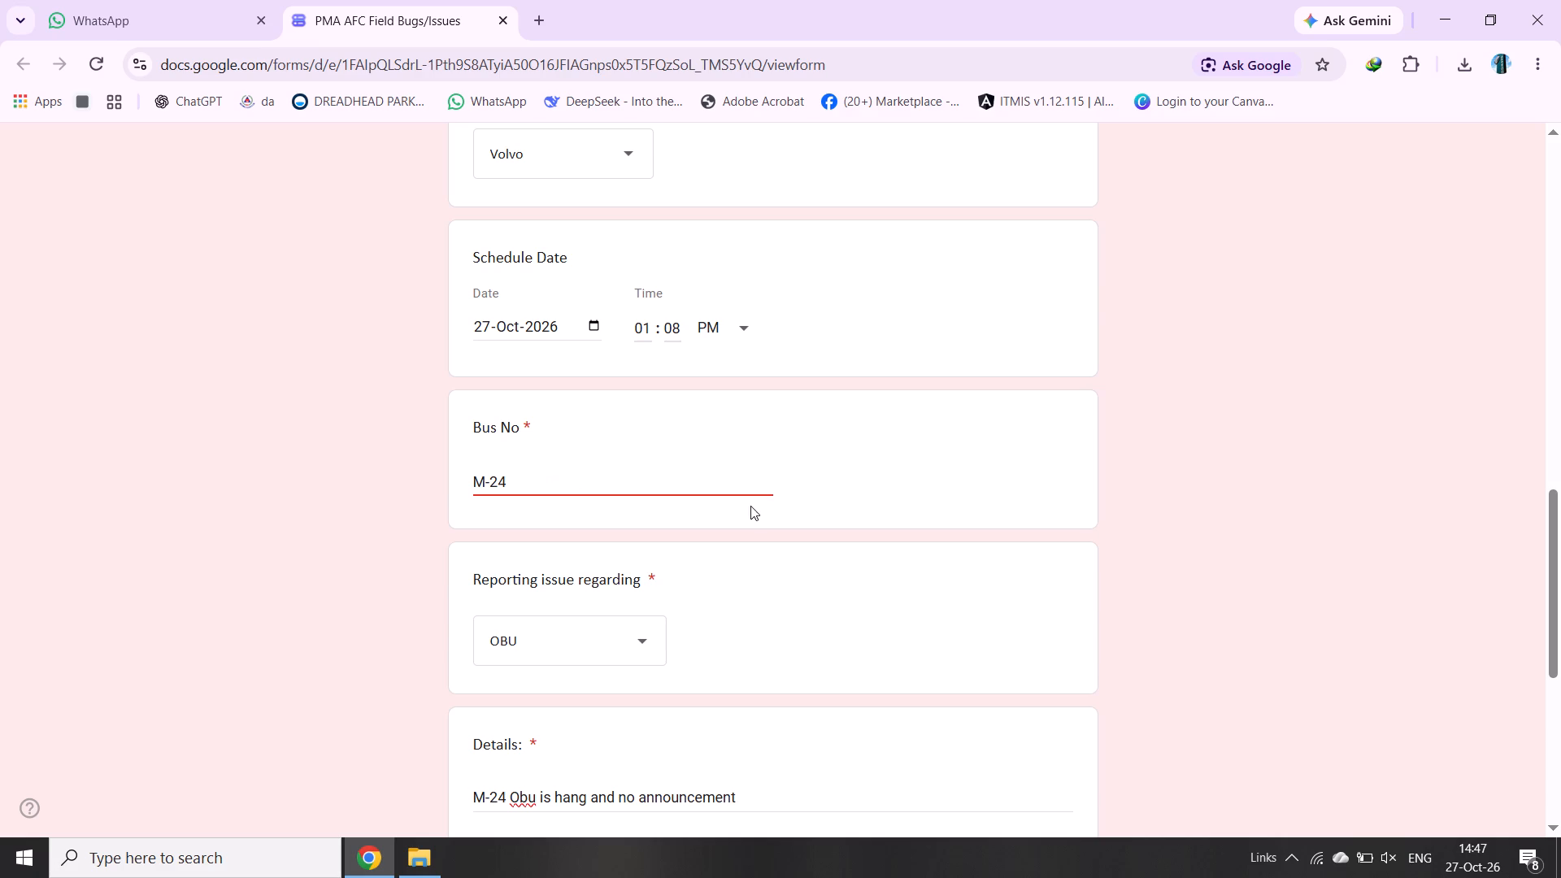
Check the bus number in the Downloads video's file name and correct the Bus No answer to M-34.
key(alt+Tab)
key(alt+Tab)
key(alt+Tab)
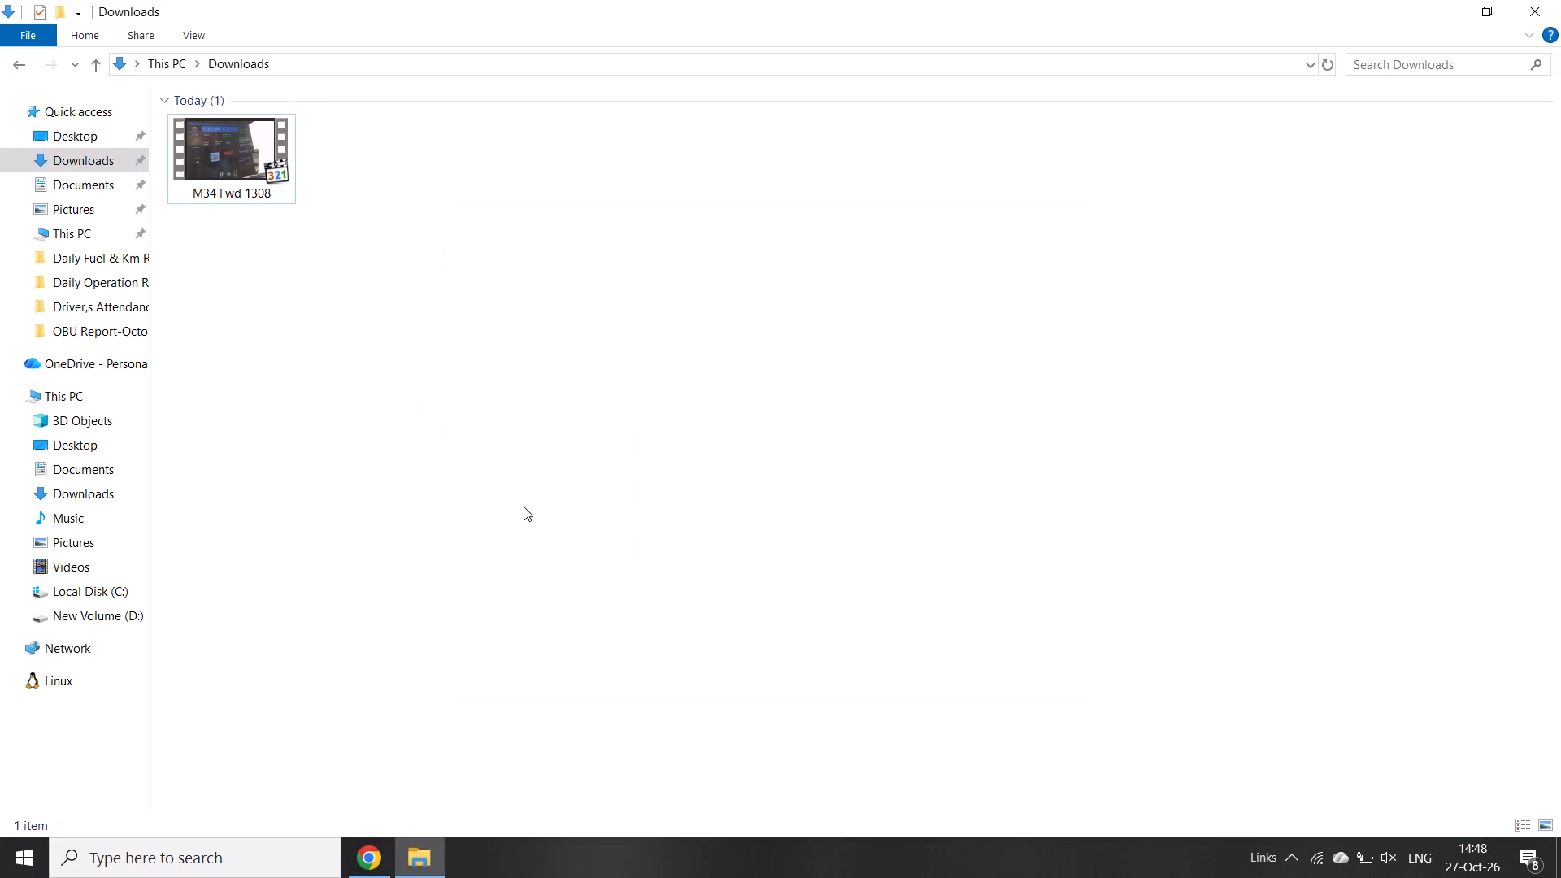
key(alt+Tab)
key(BackSpace)
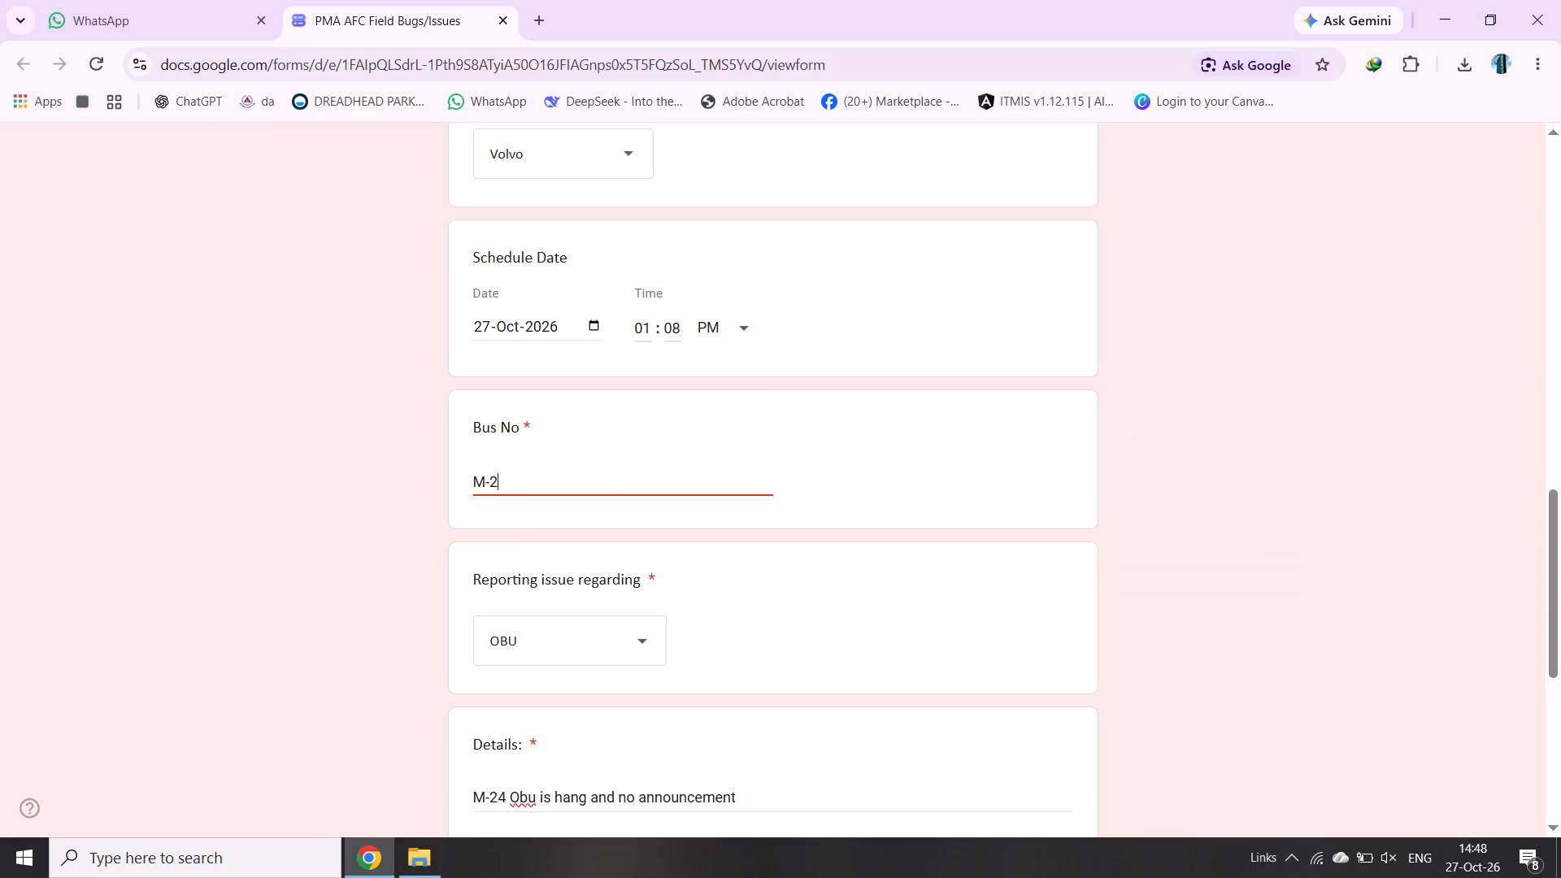
key(BackSpace)
text(34)
Correct the bus number at the start of the Details answer to M-34.
scroll(593, 508, down, 3)
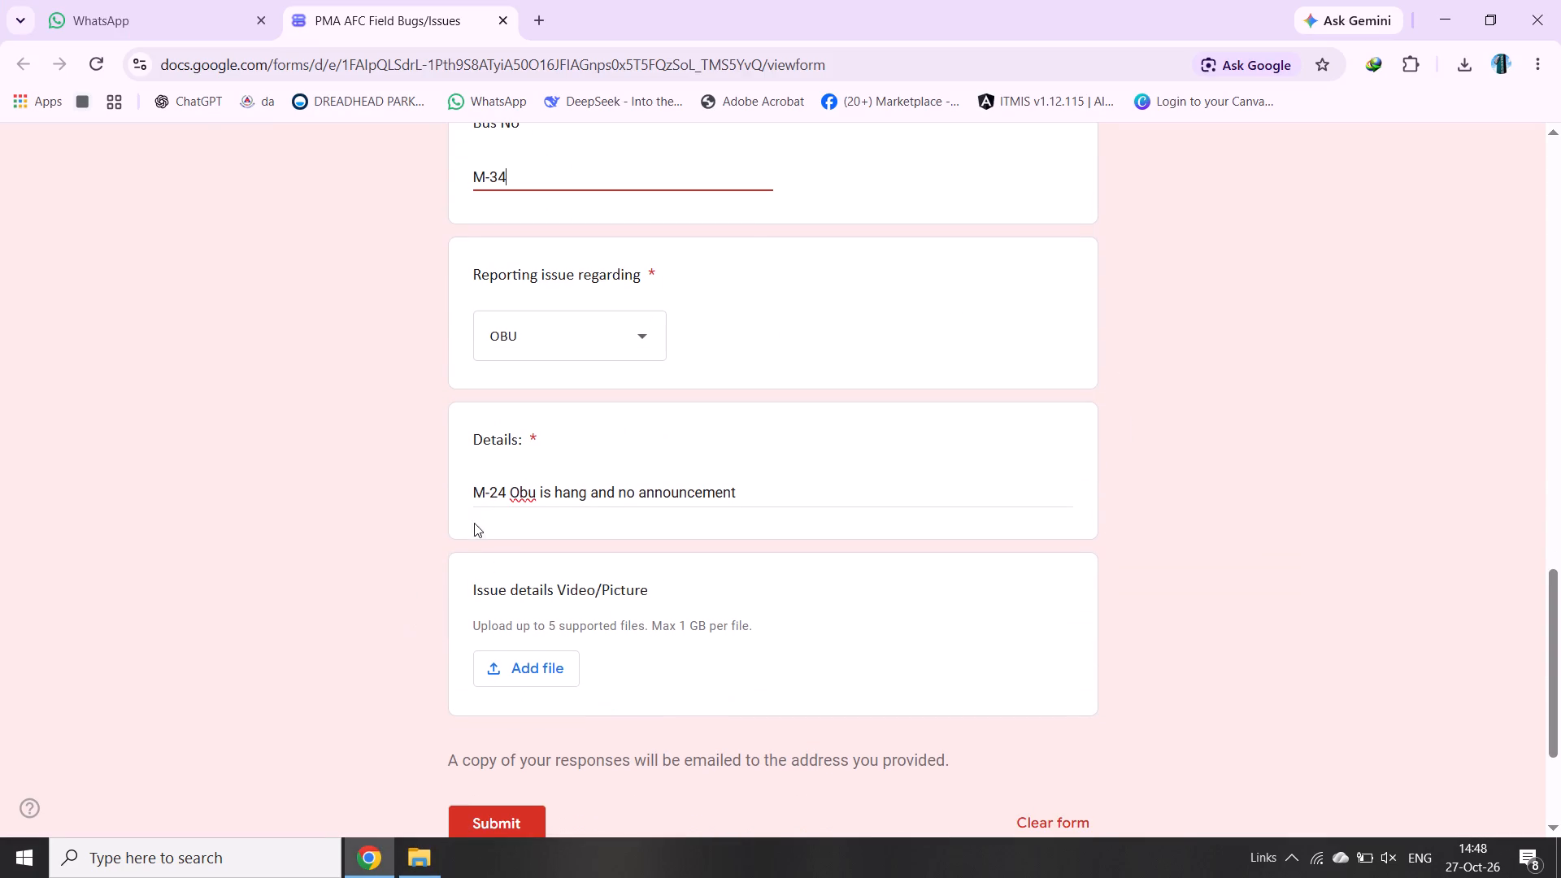
click(504, 481)
key(BackSpace)
key(BackSpace)
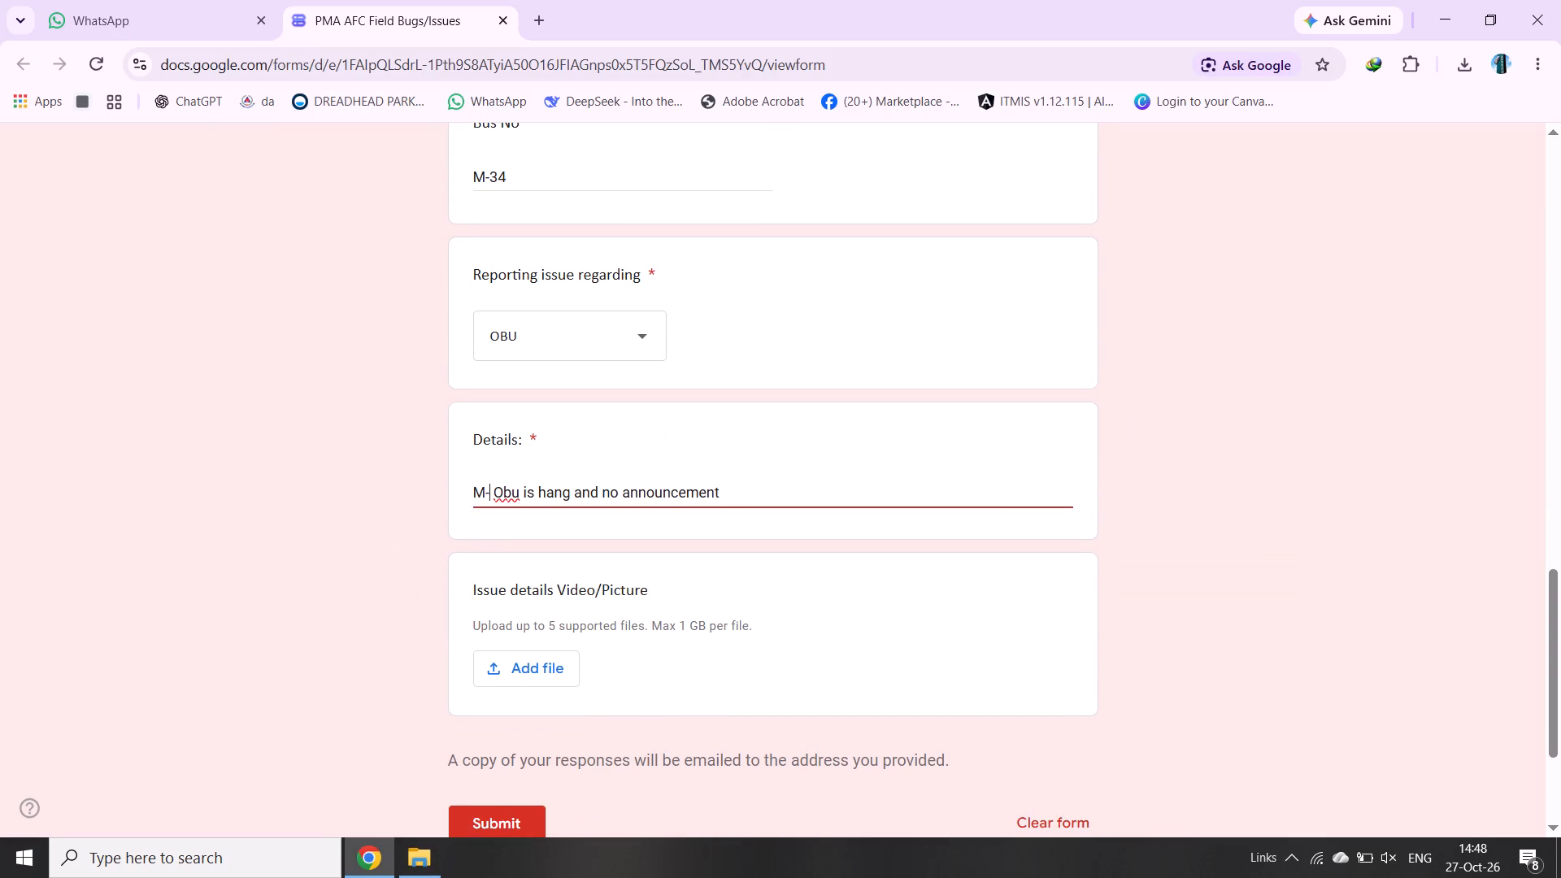
key(3)
text(45)
key(BackSpace)
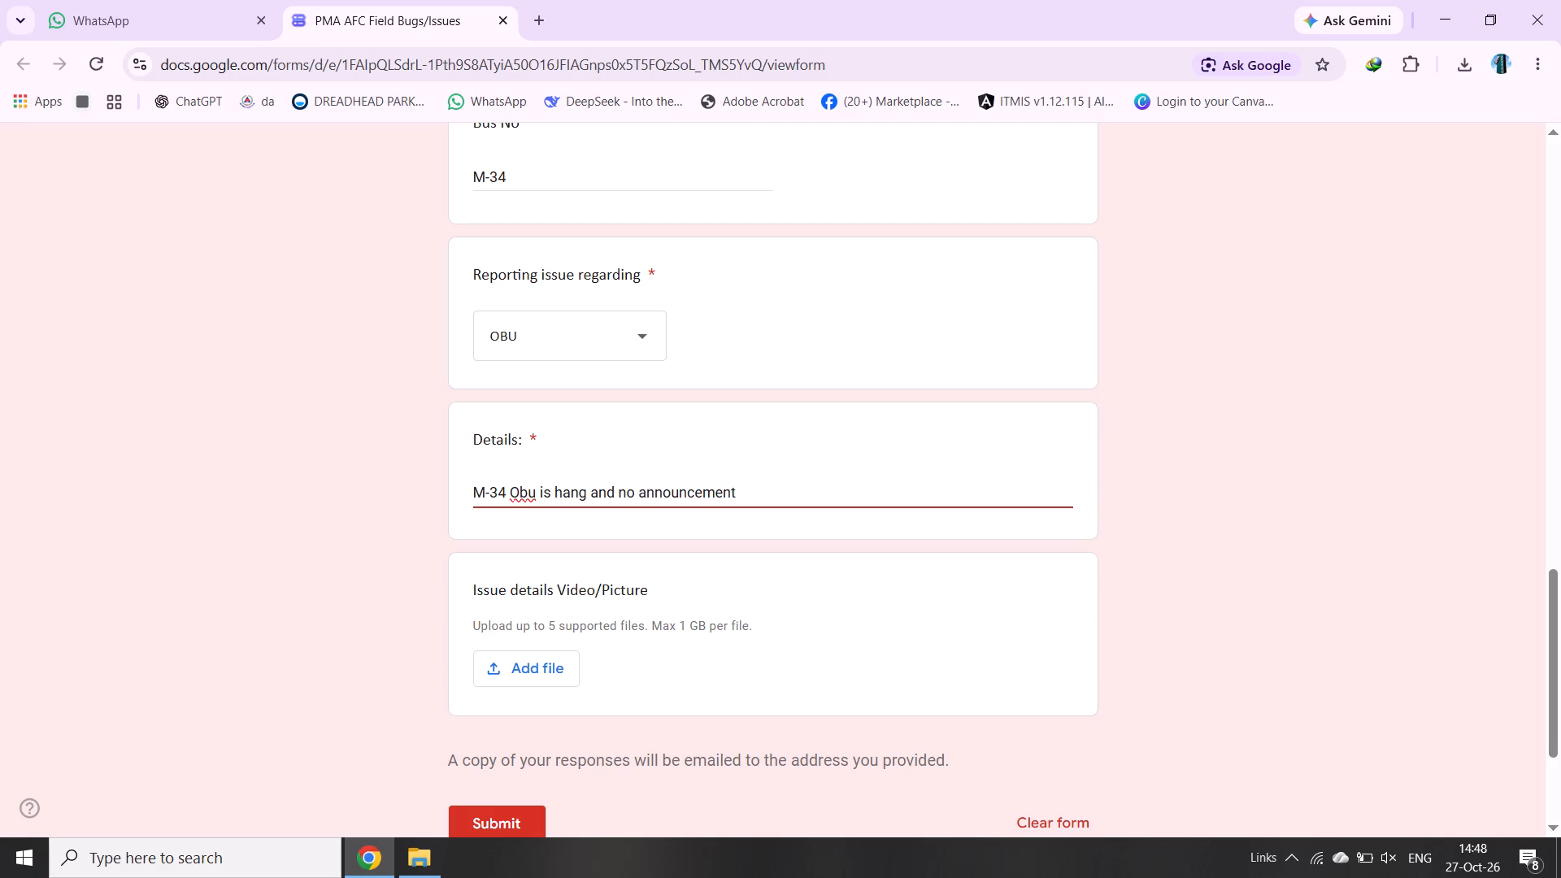
Switch to the Downloads folder and shorten the incident video's file name to M34.
key(alt+Tab)
click(225, 155)
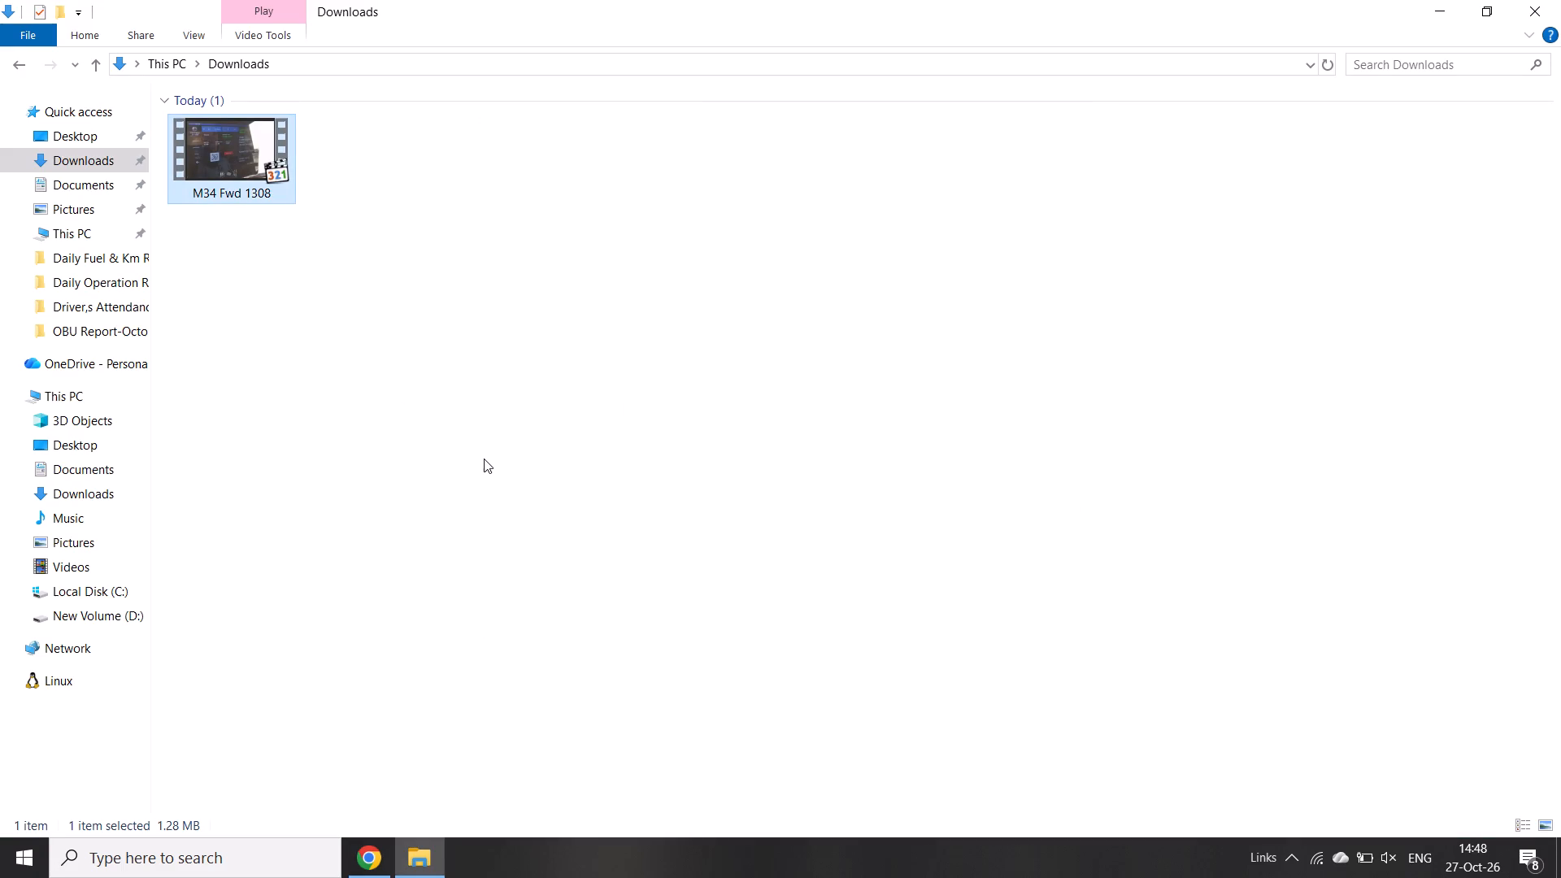
key(F2)
key(Right)
key(BackSpace)
key(BackSpace)
key(BackSpace)
key(BackSpace)
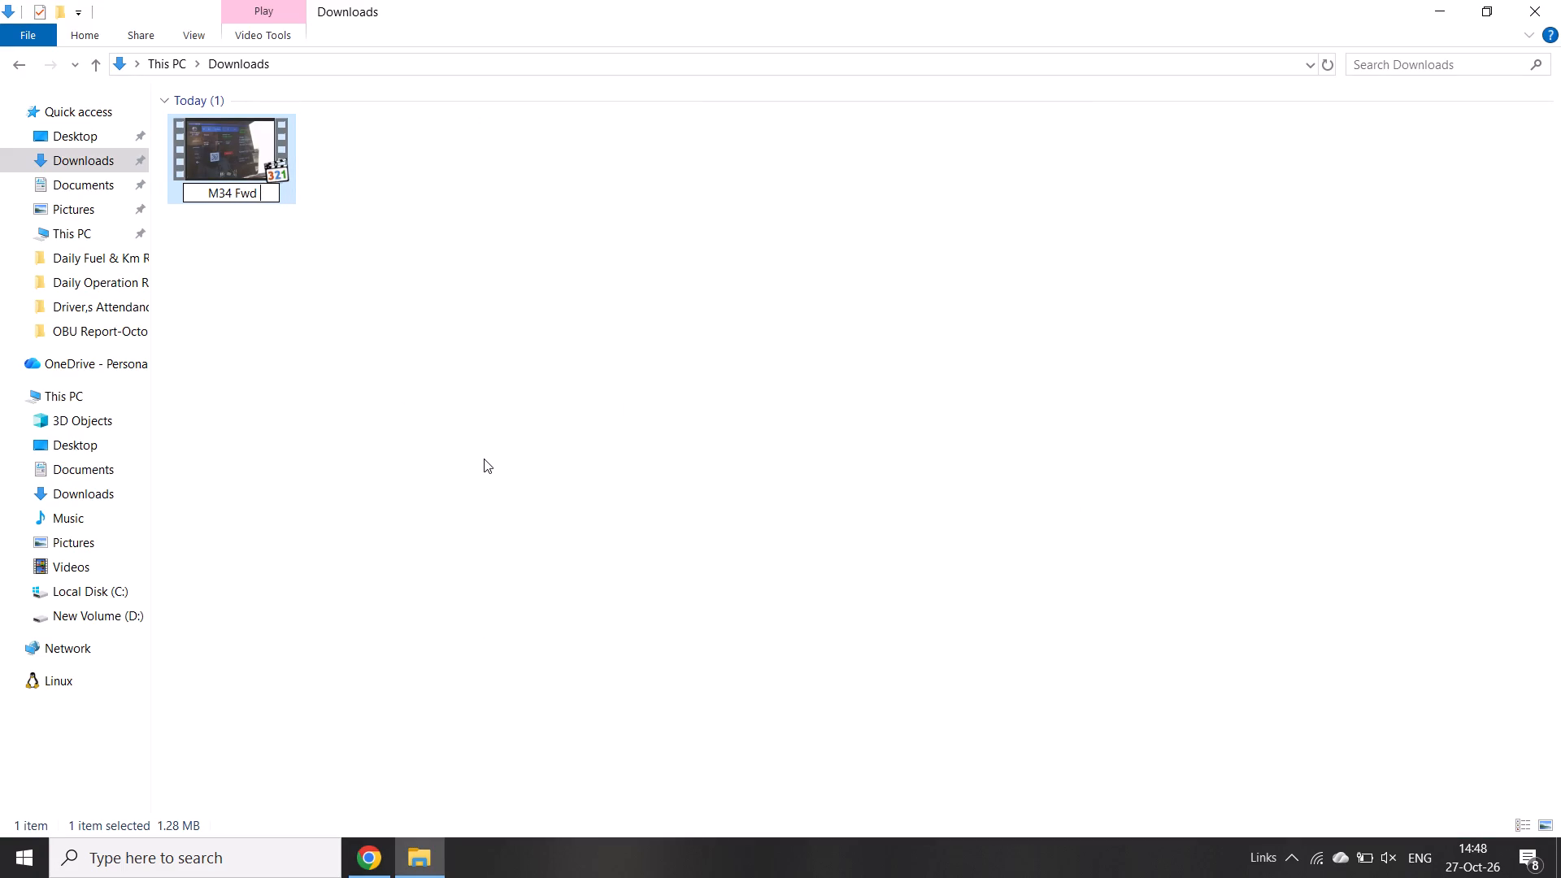
key(BackSpace)
key(BackSpace)
key(BackSpace)
key(BackSpace)
key(BackSpace)
key(Return)
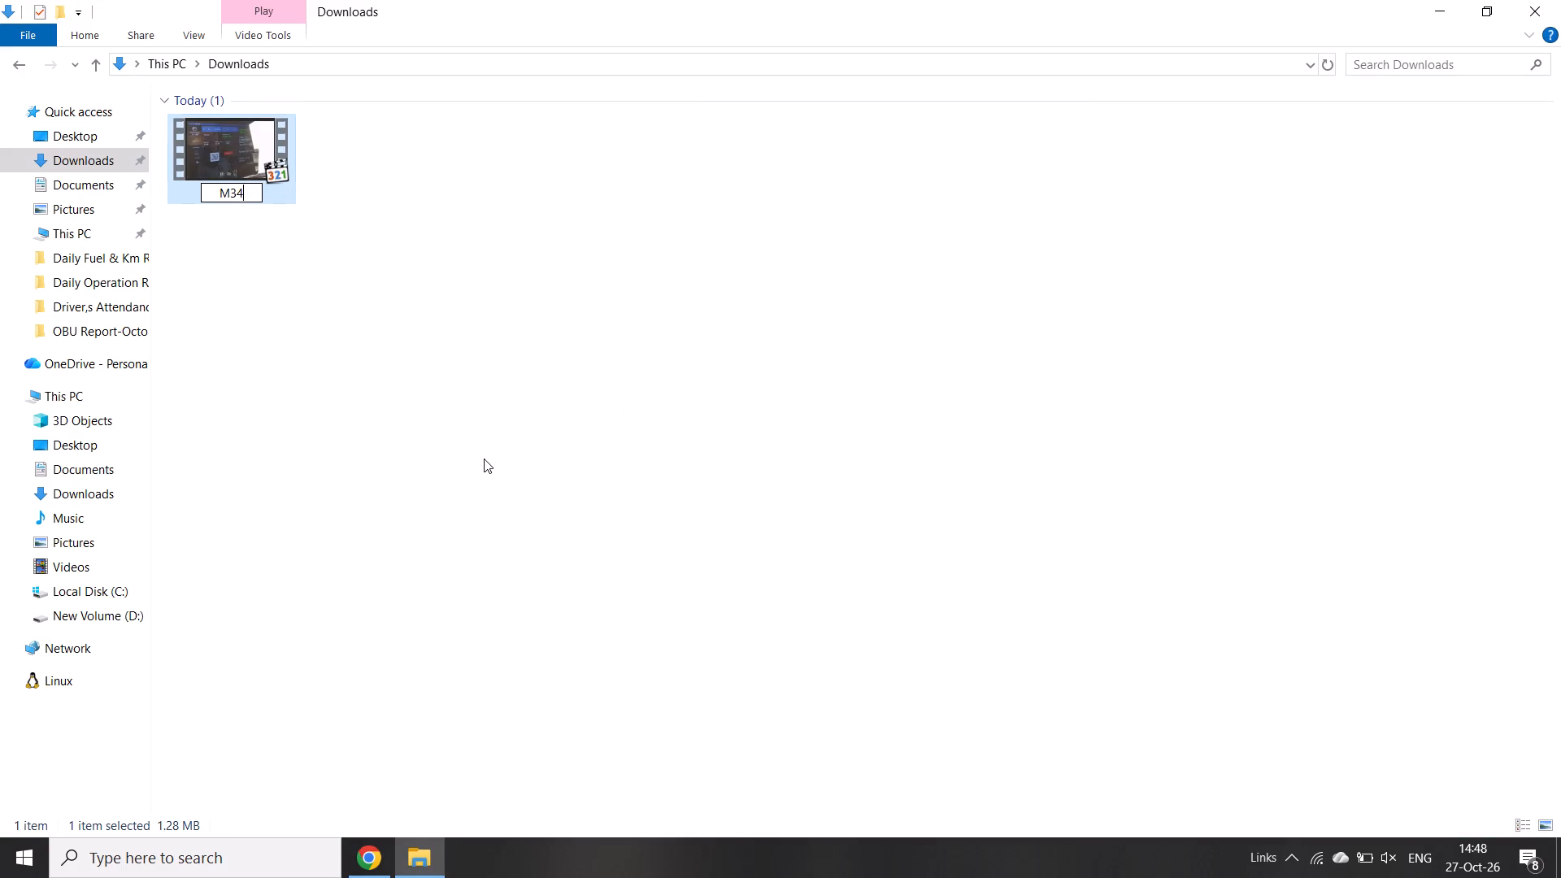
Return to the form in Chrome and attach the M34 video from Downloads as the issue details file.
key(alt+Tab)
click(748, 682)
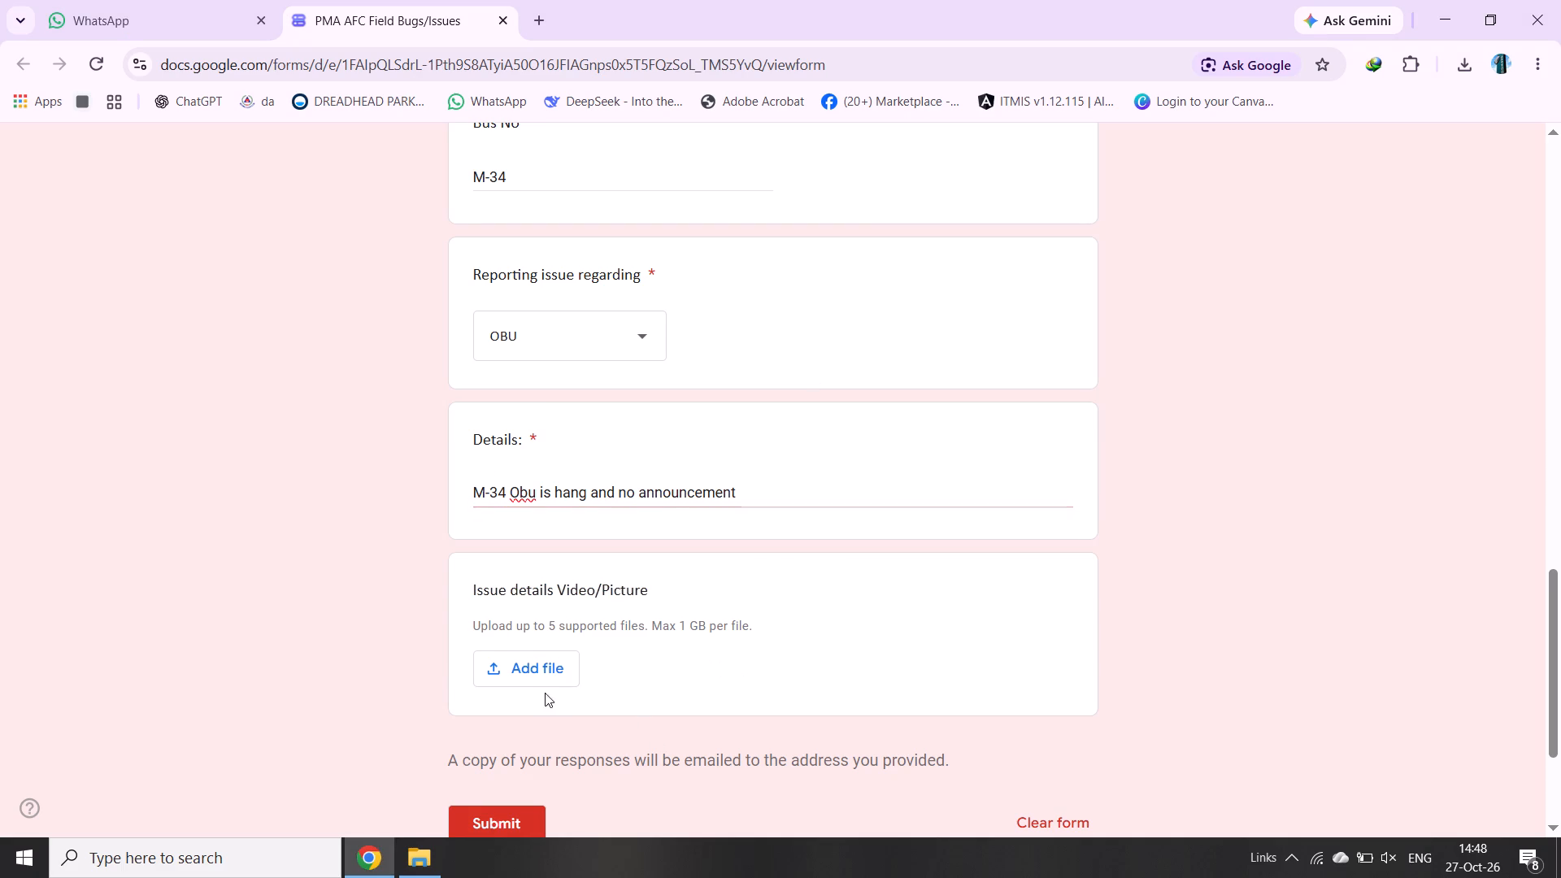
click(537, 665)
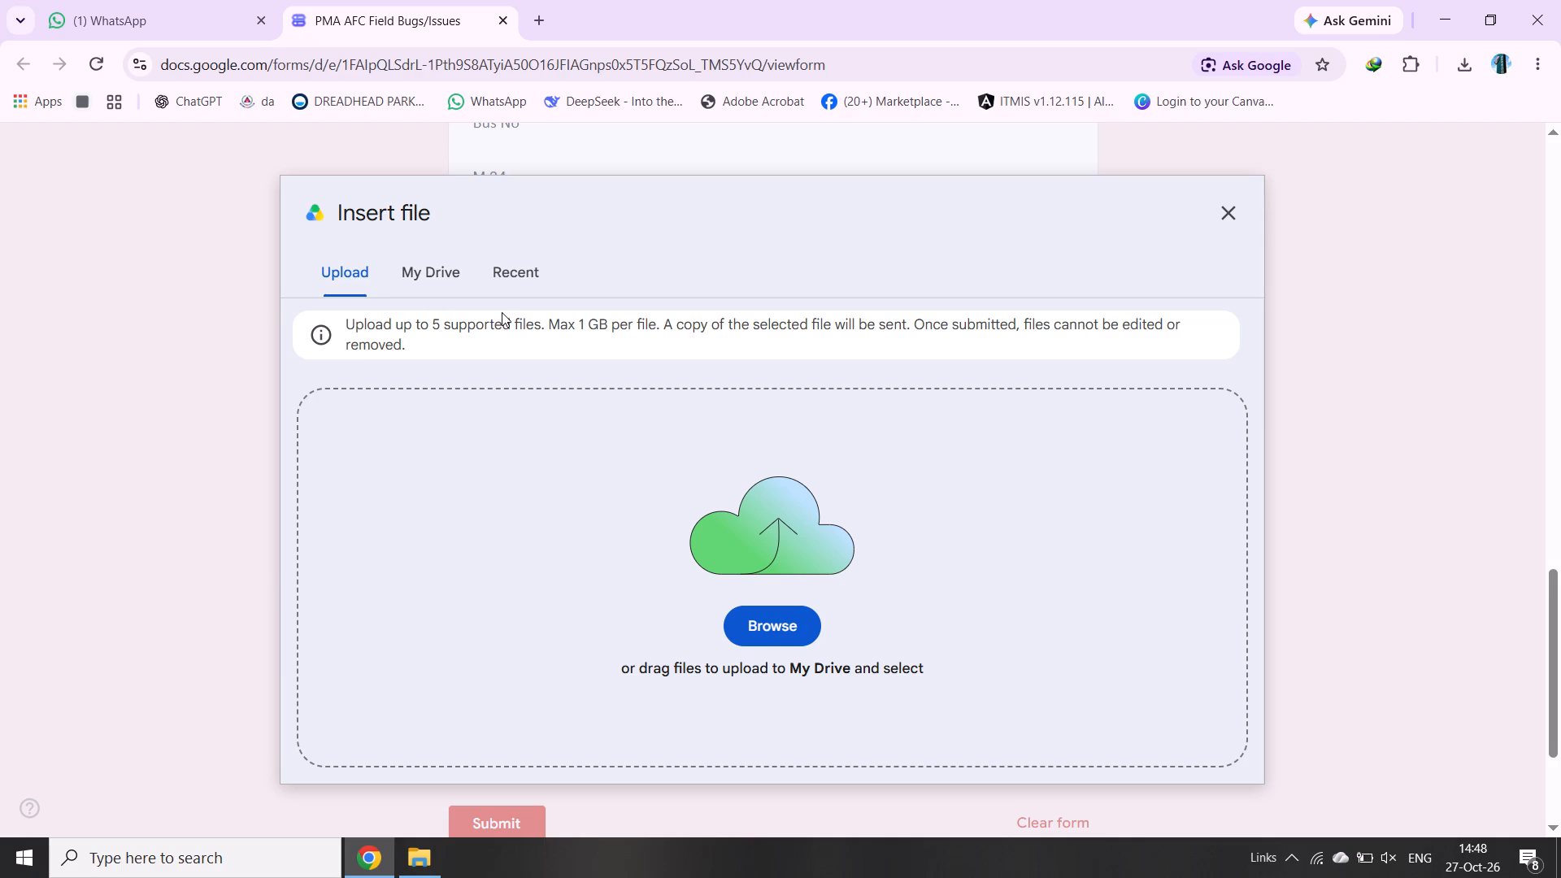
click(770, 640)
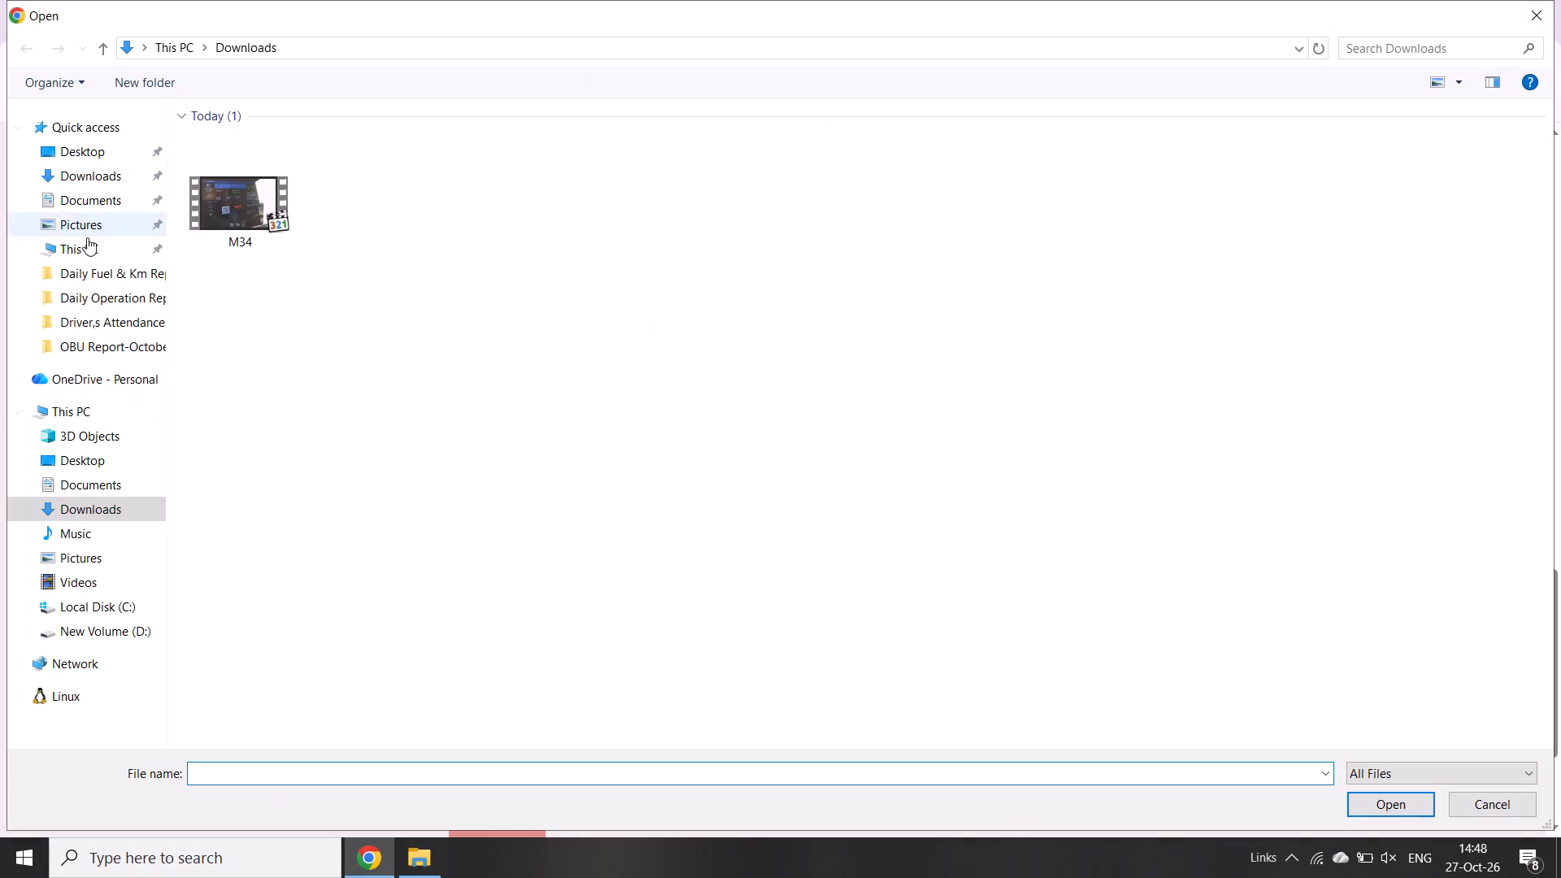
double_click(255, 207)
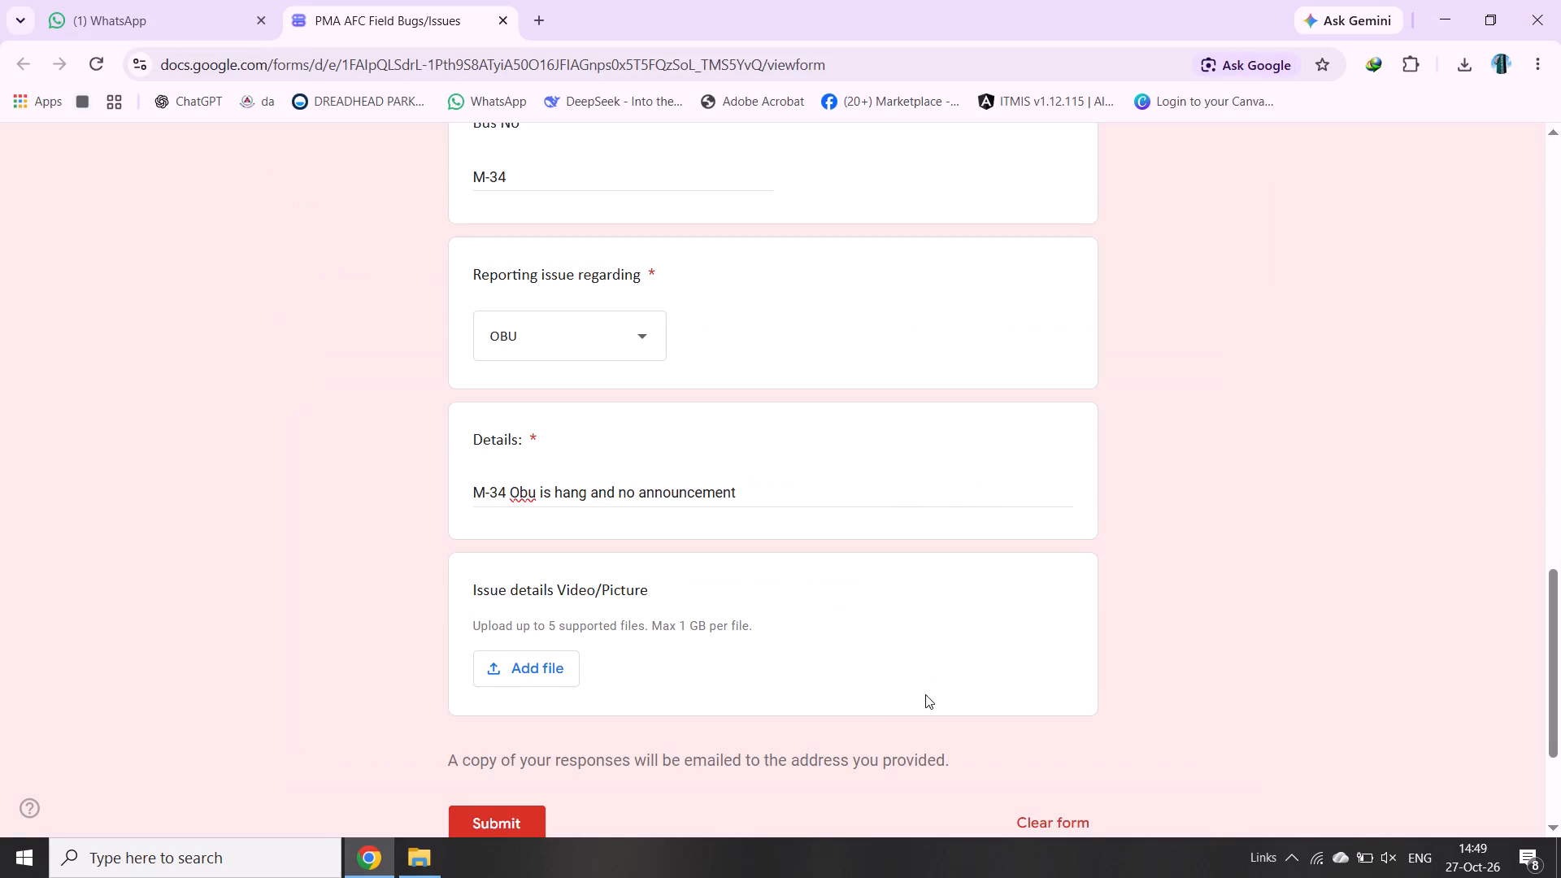
scroll(623, 750, down, 2)
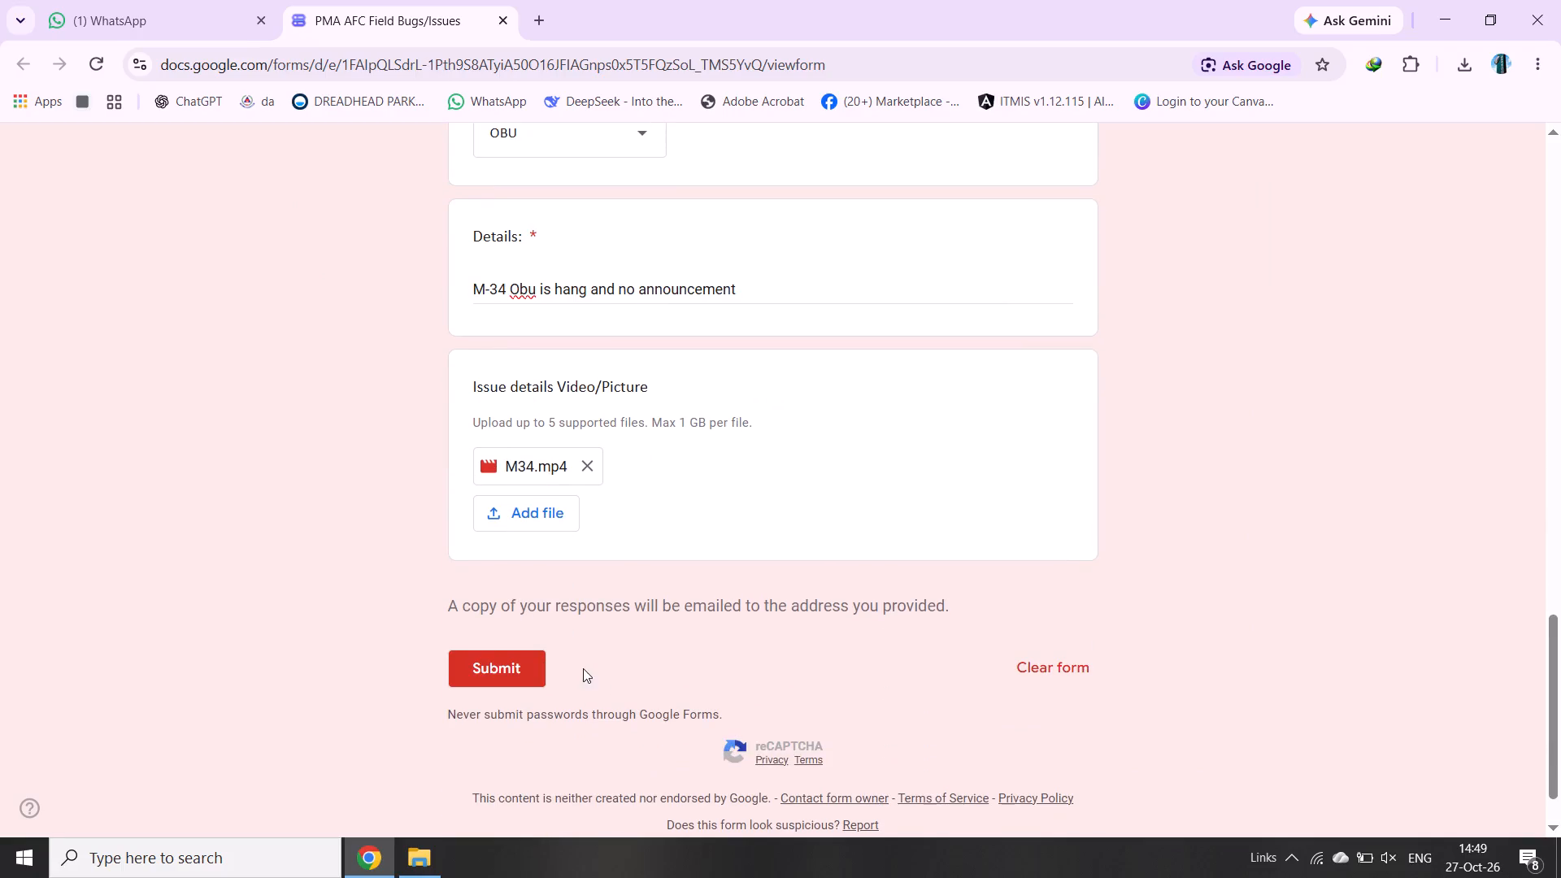
scroll(602, 584, up, 15)
scroll(608, 631, down, 19)
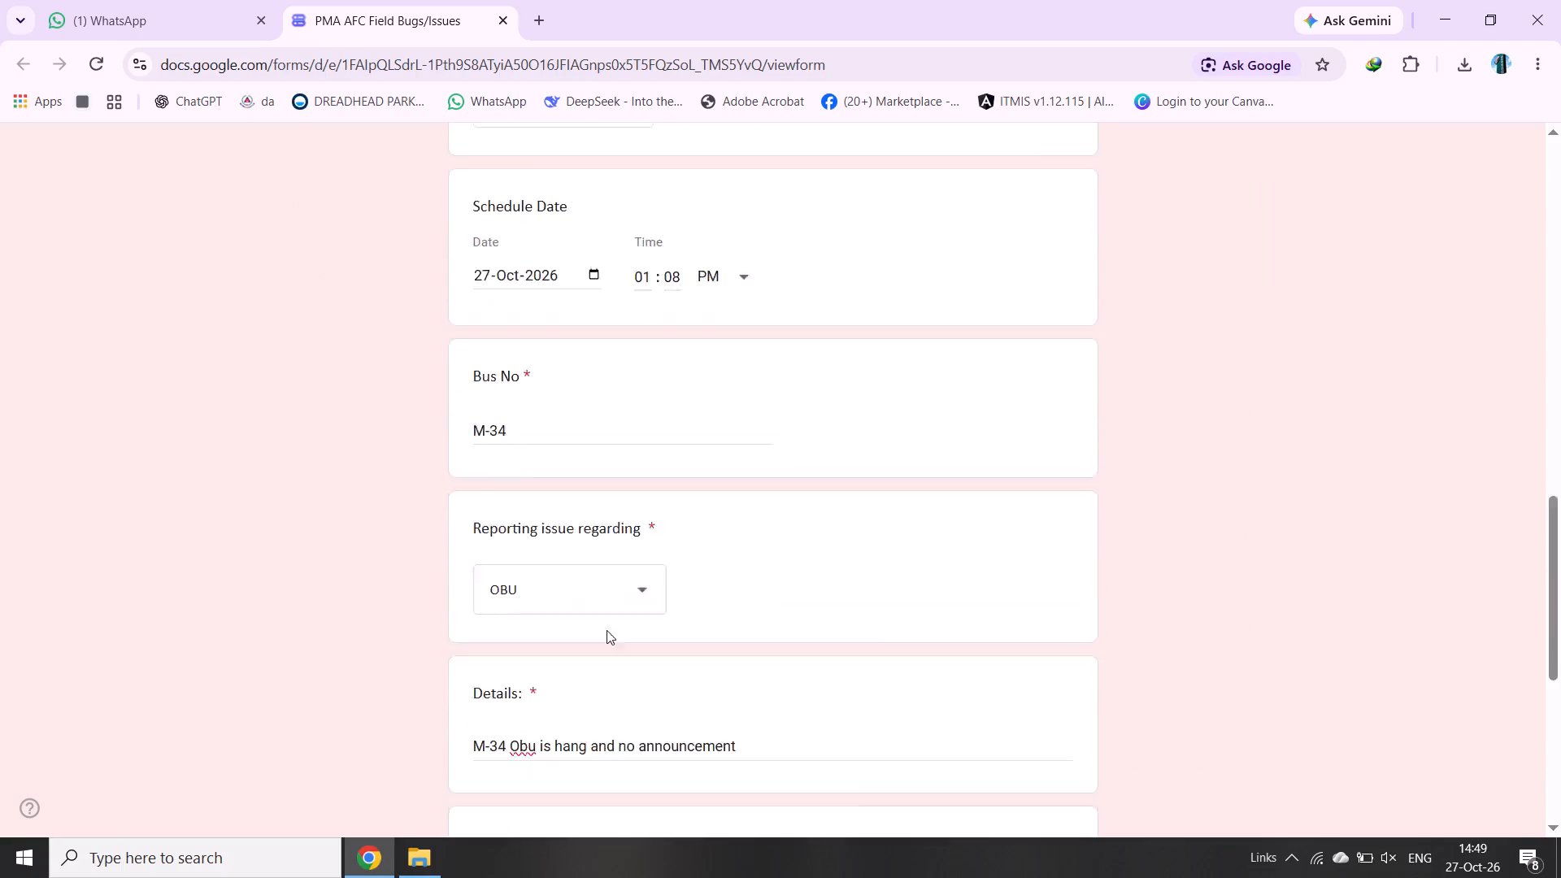
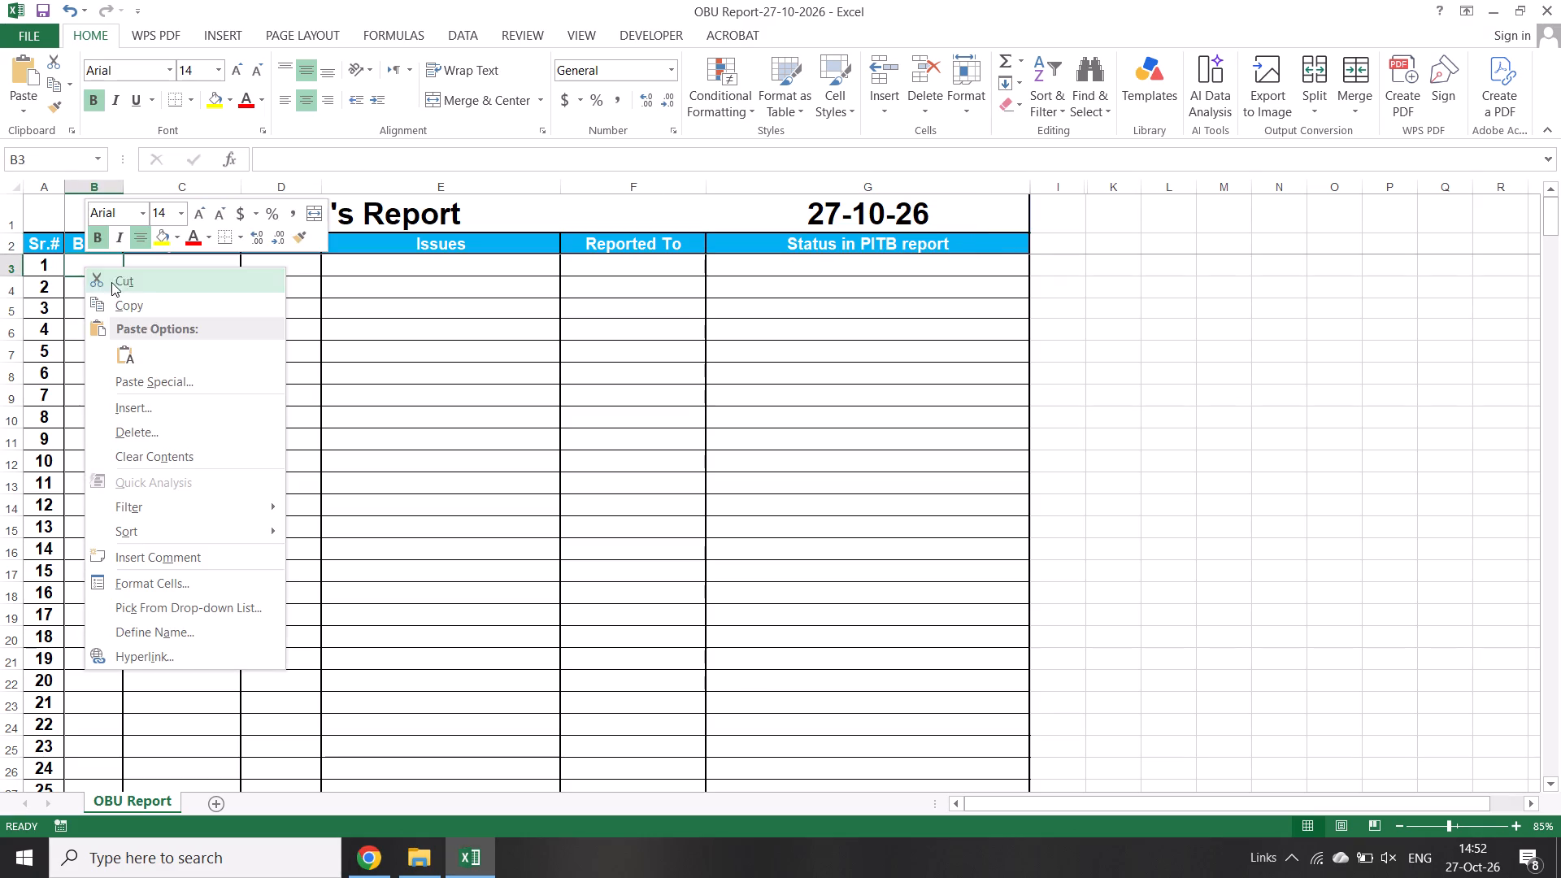
Paste the copied fault rows into the report starting at B3 and autofit the Issues column to its text.
click(131, 354)
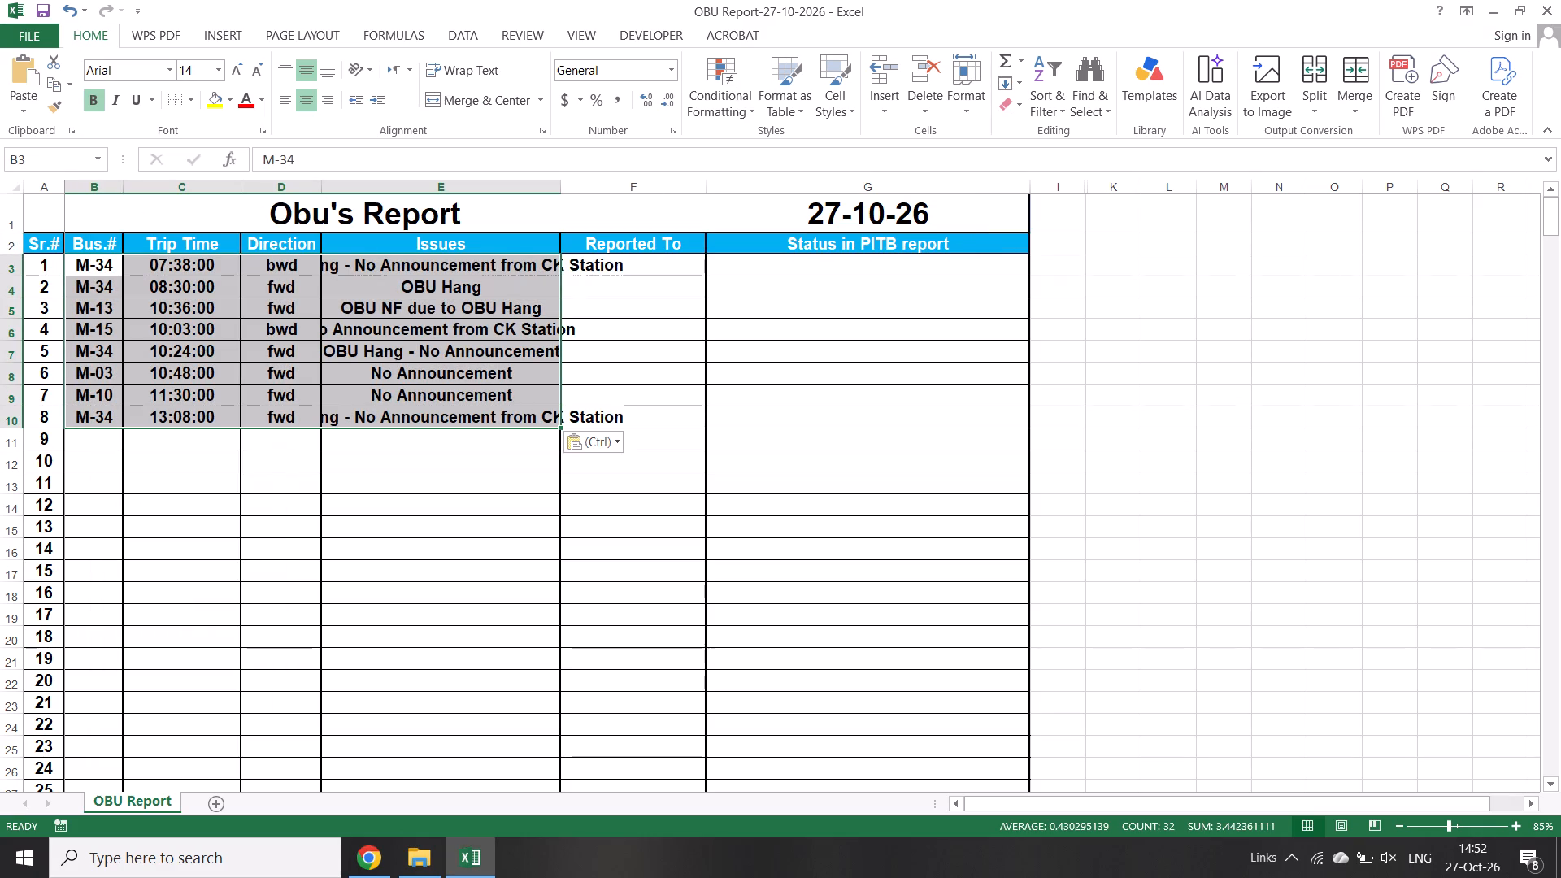
double_click(561, 182)
click(521, 515)
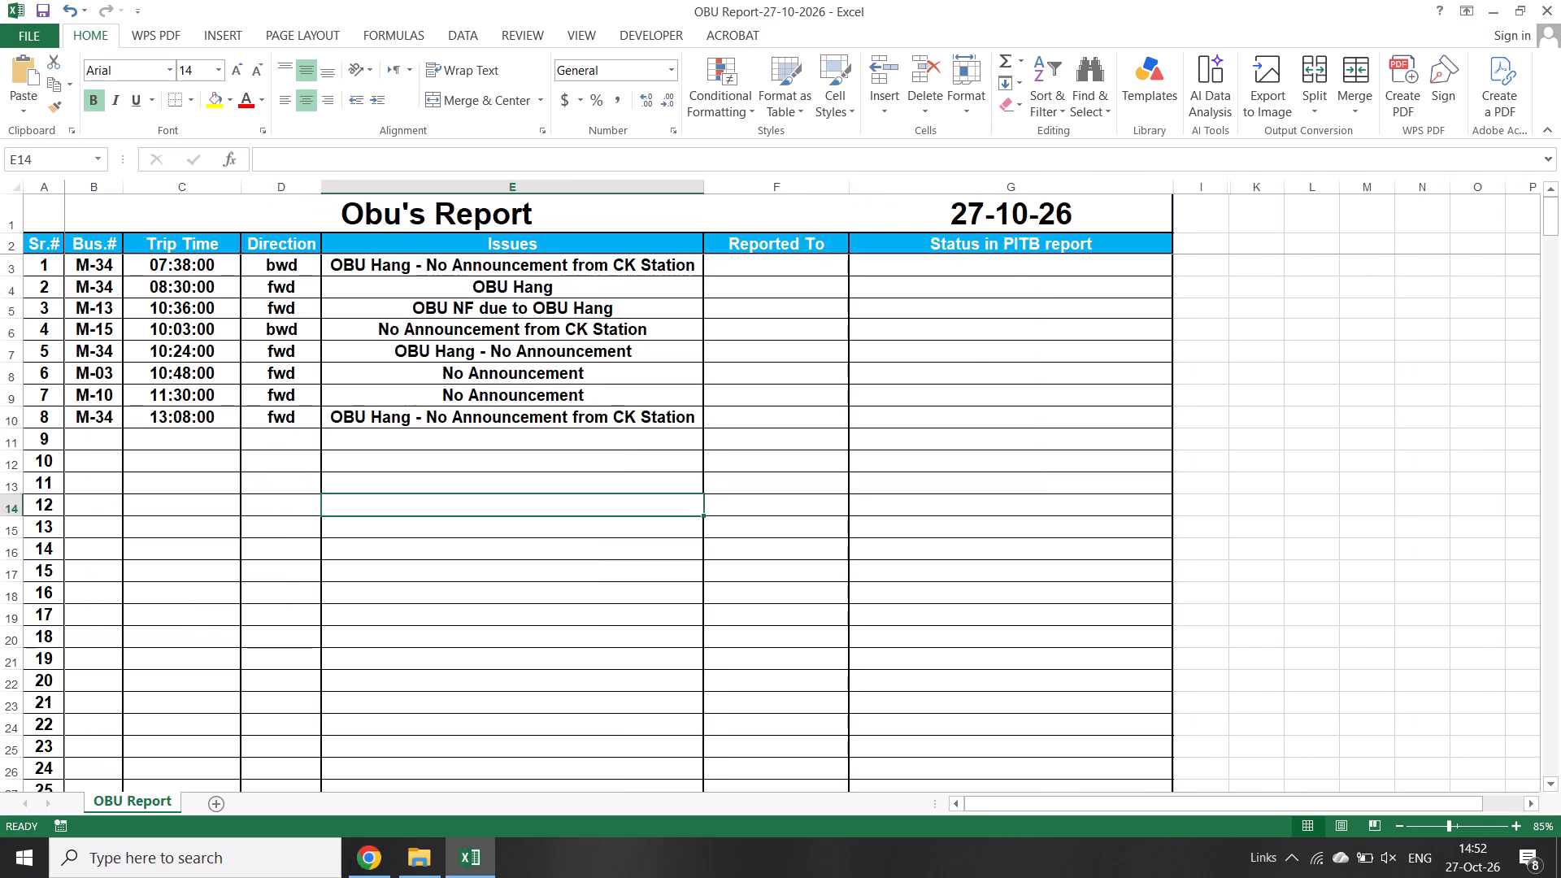
Enter "Mr. Talha" under Reported To and fill it down for all eight fault rows, F3 to F10.
scroll(405, 474, up, 4)
click(773, 272)
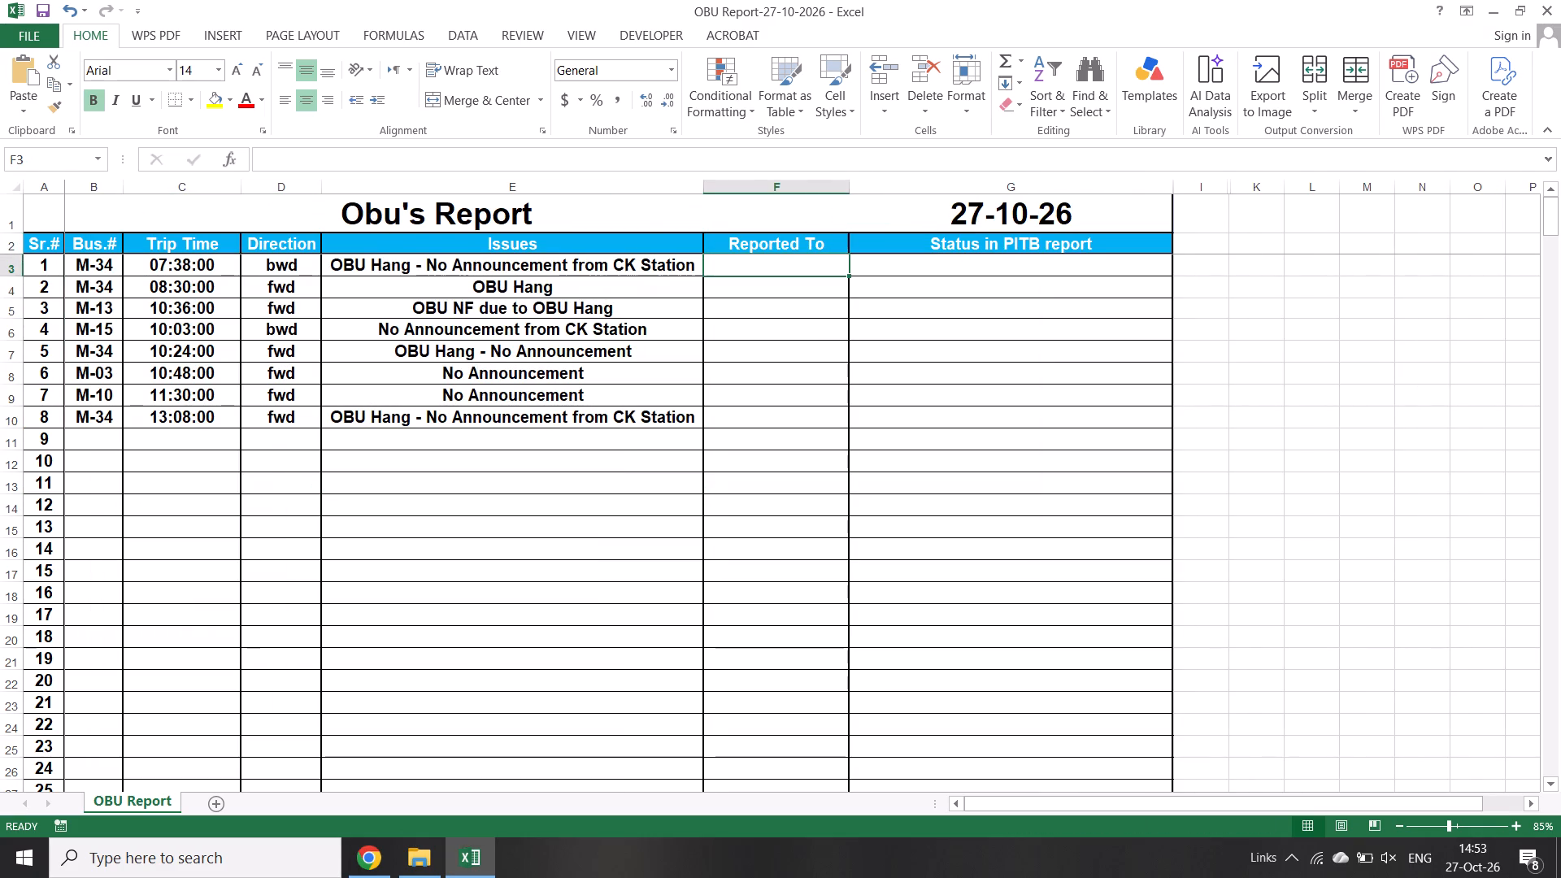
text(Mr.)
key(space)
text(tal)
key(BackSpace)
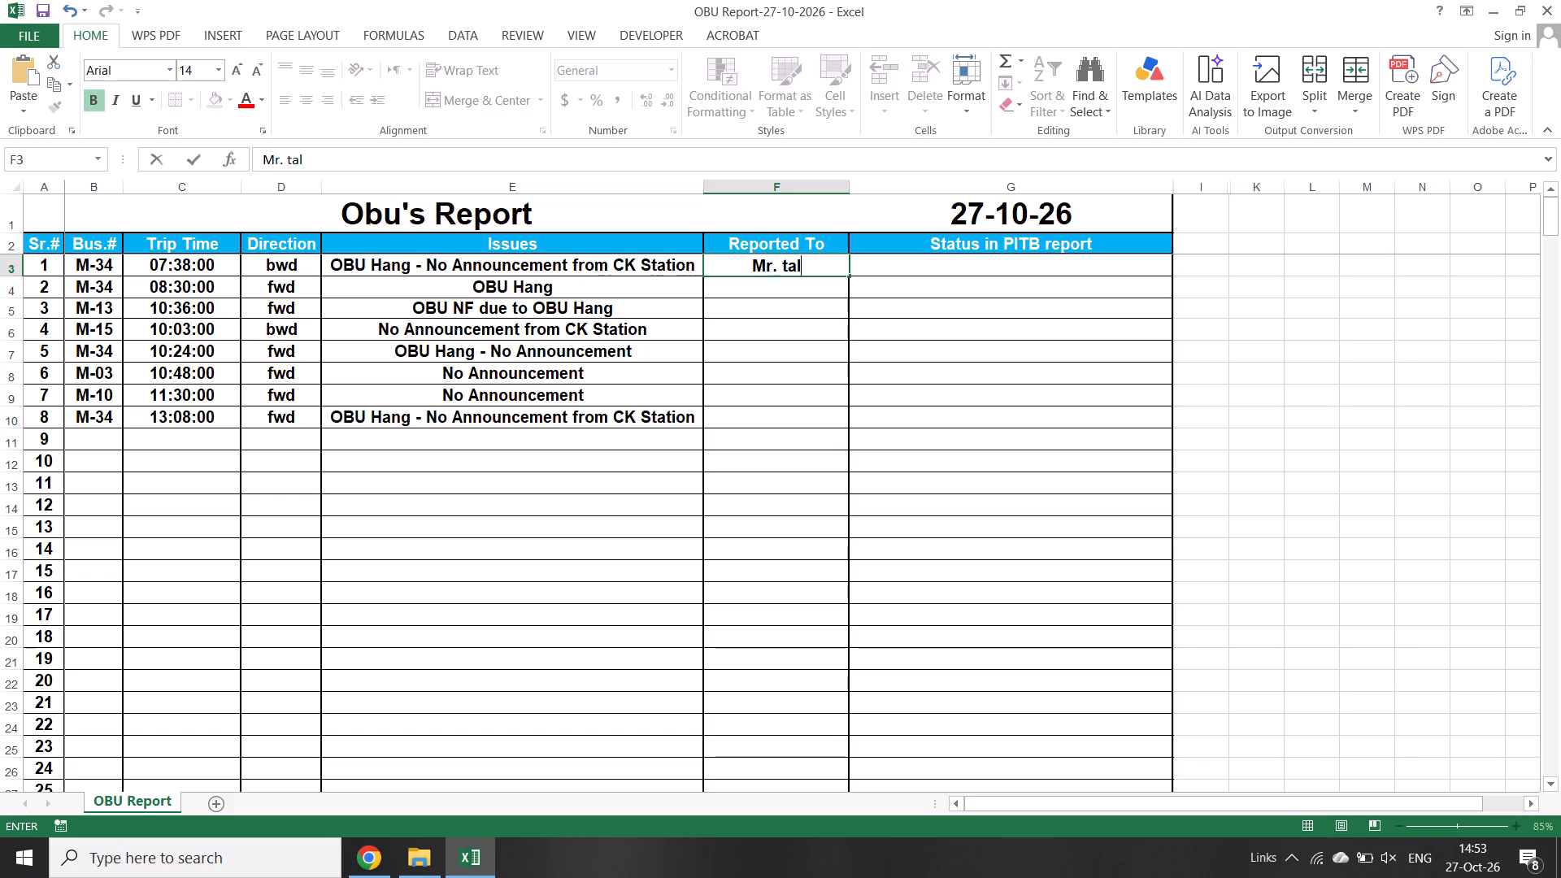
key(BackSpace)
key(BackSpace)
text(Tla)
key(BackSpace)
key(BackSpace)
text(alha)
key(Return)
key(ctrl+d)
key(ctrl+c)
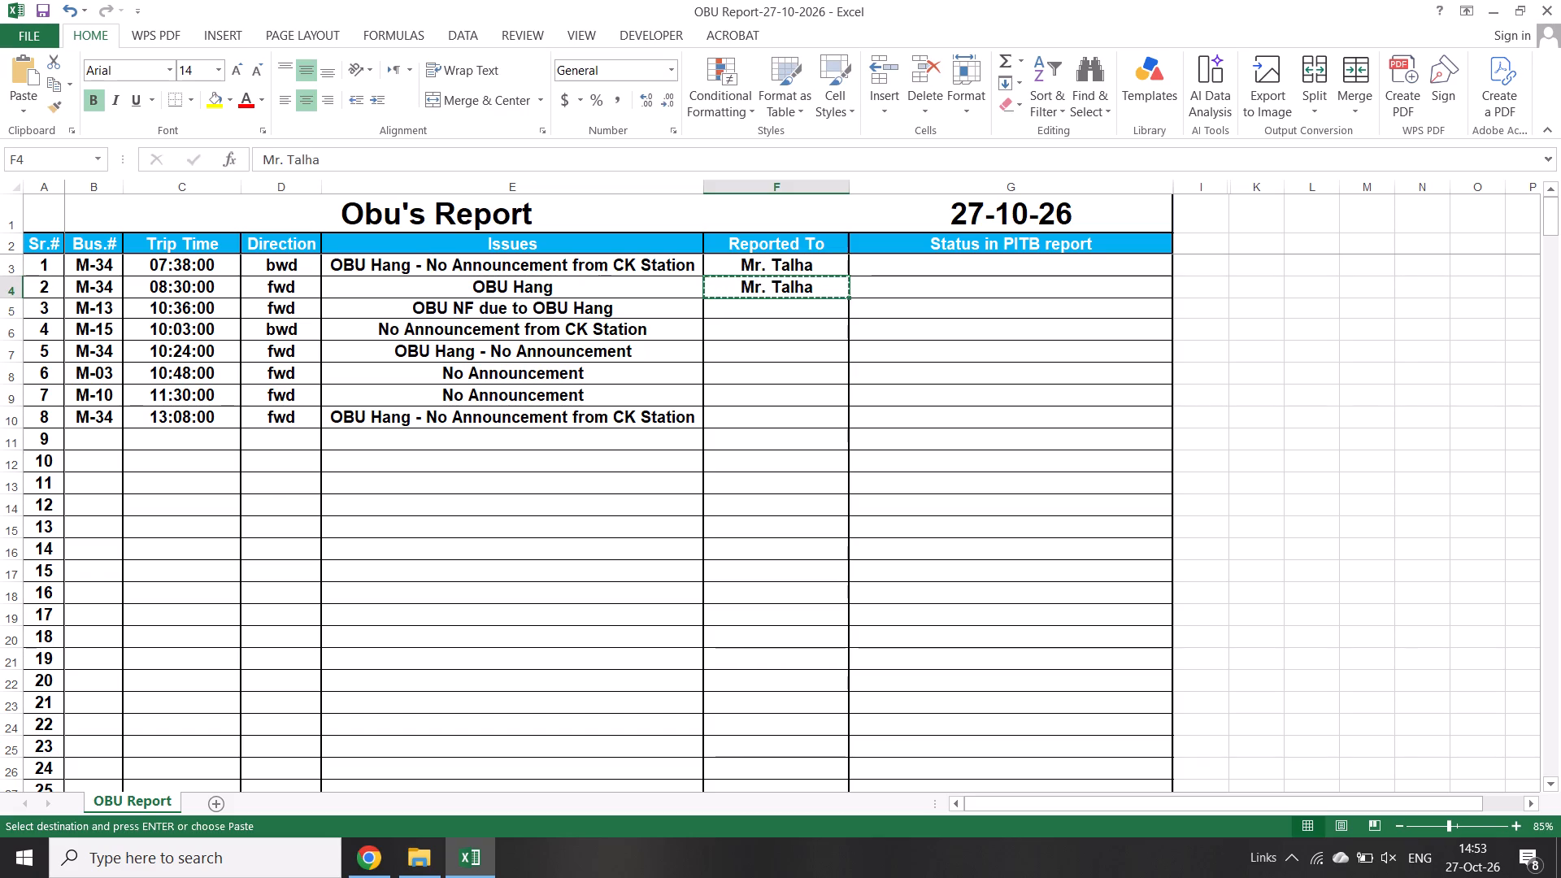
click(753, 413)
key(ctrl+v)
key(Escape)
click(834, 289)
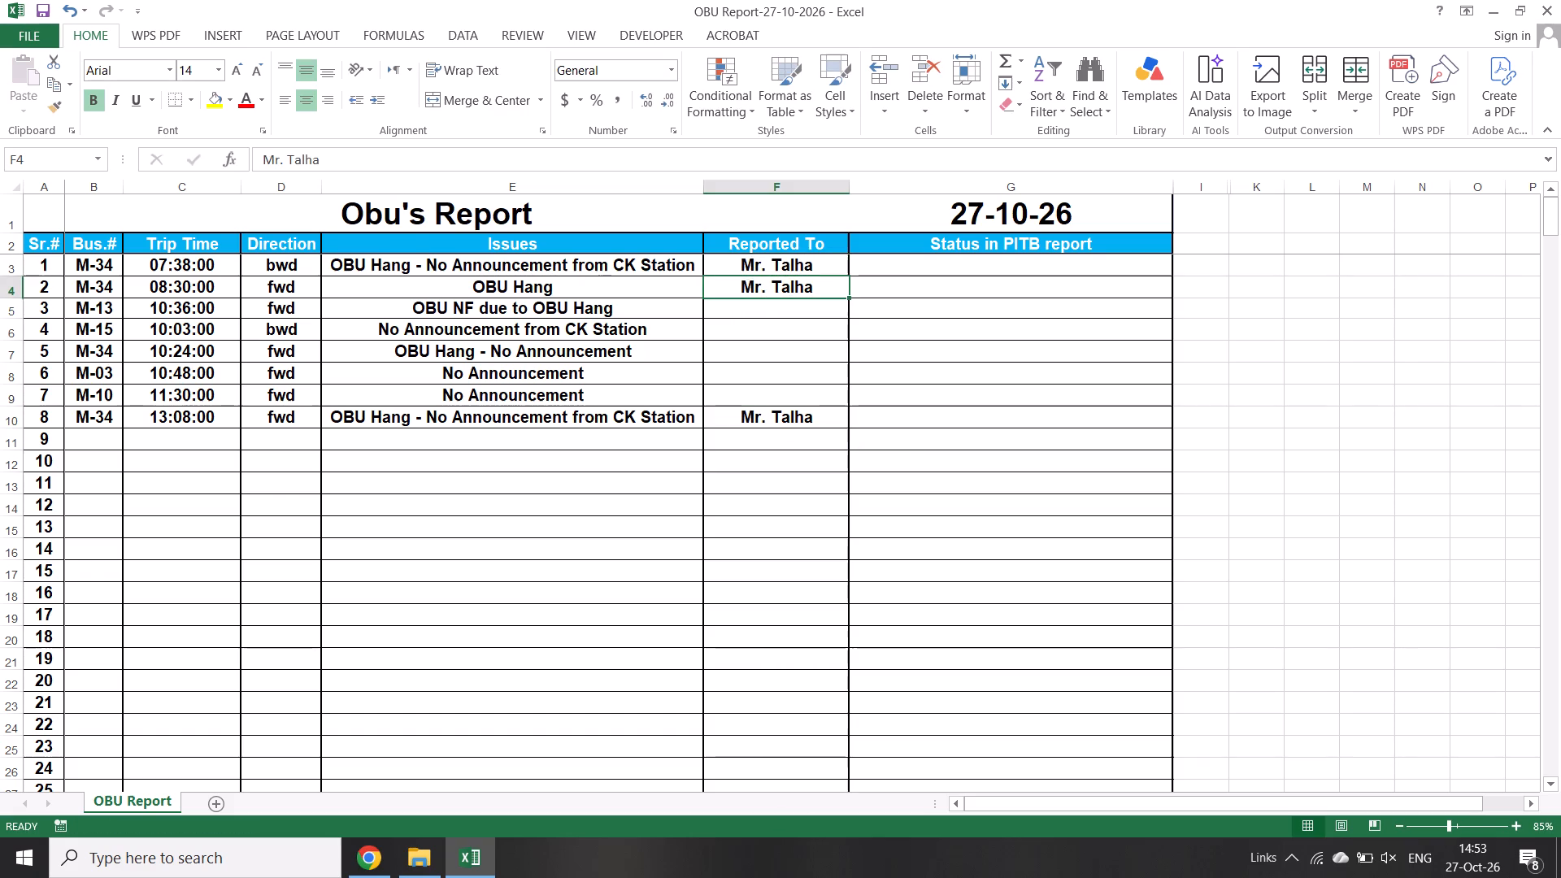
double_click(851, 299)
Enter "Portal Not Available" under Status in PITB report and fill it down for all eight fault rows, G3 to G10.
click(913, 270)
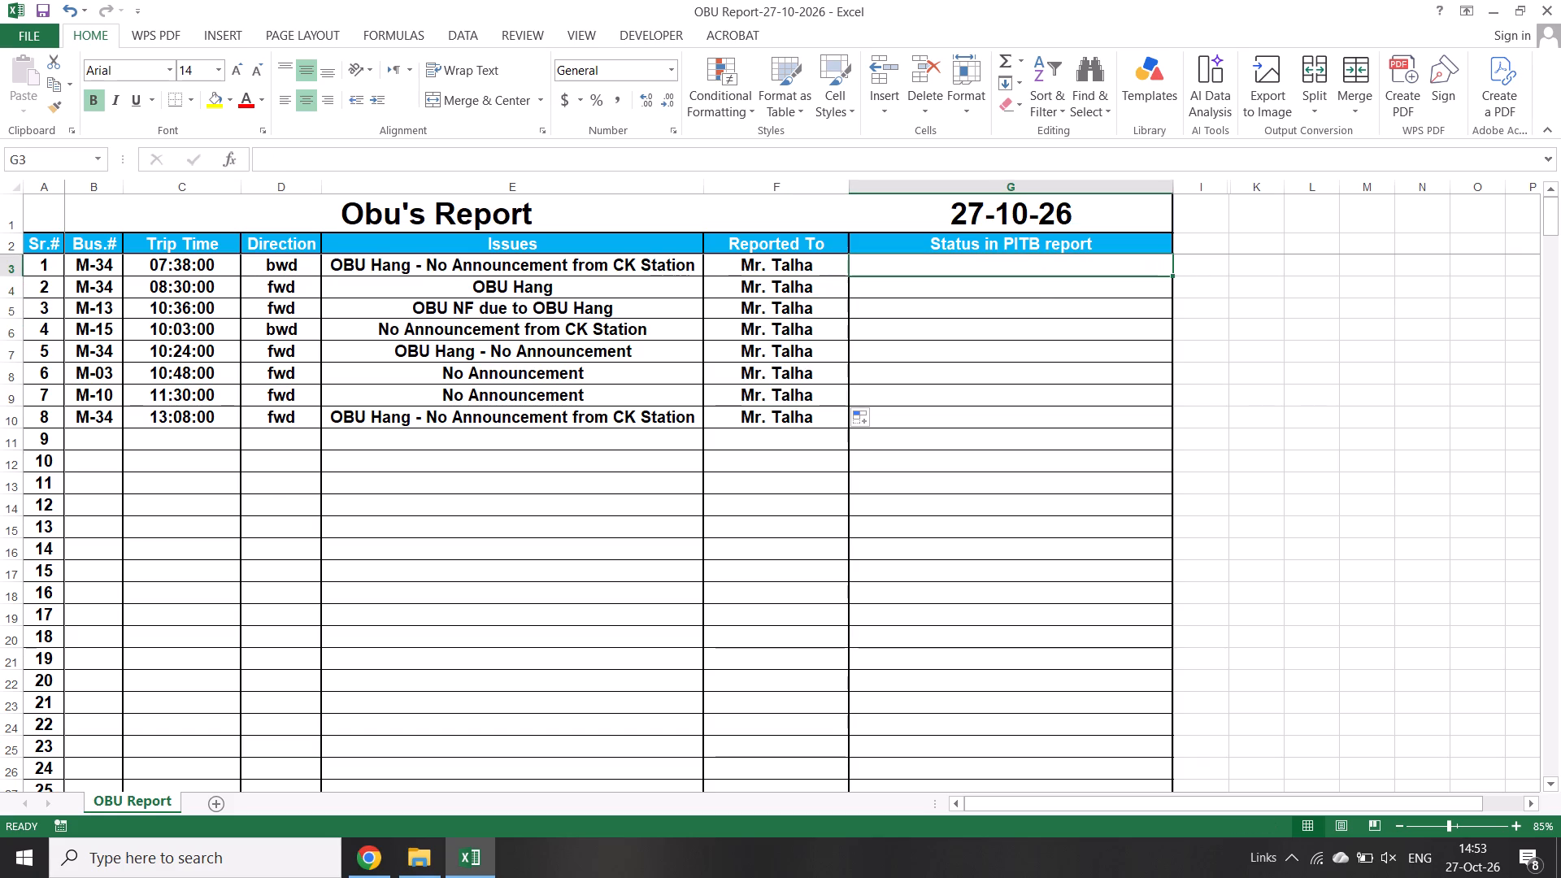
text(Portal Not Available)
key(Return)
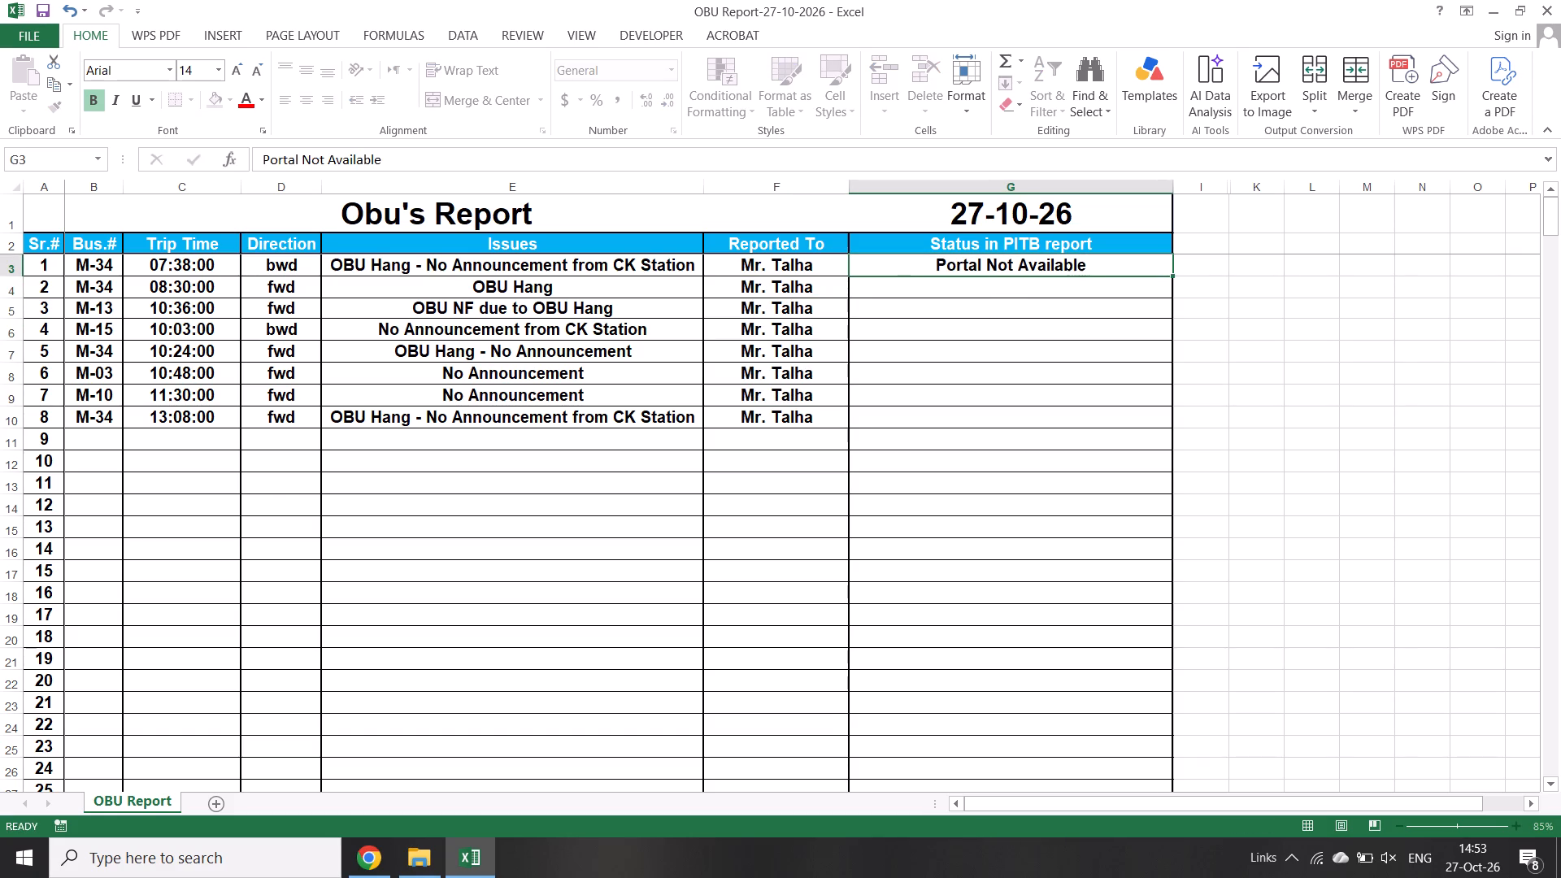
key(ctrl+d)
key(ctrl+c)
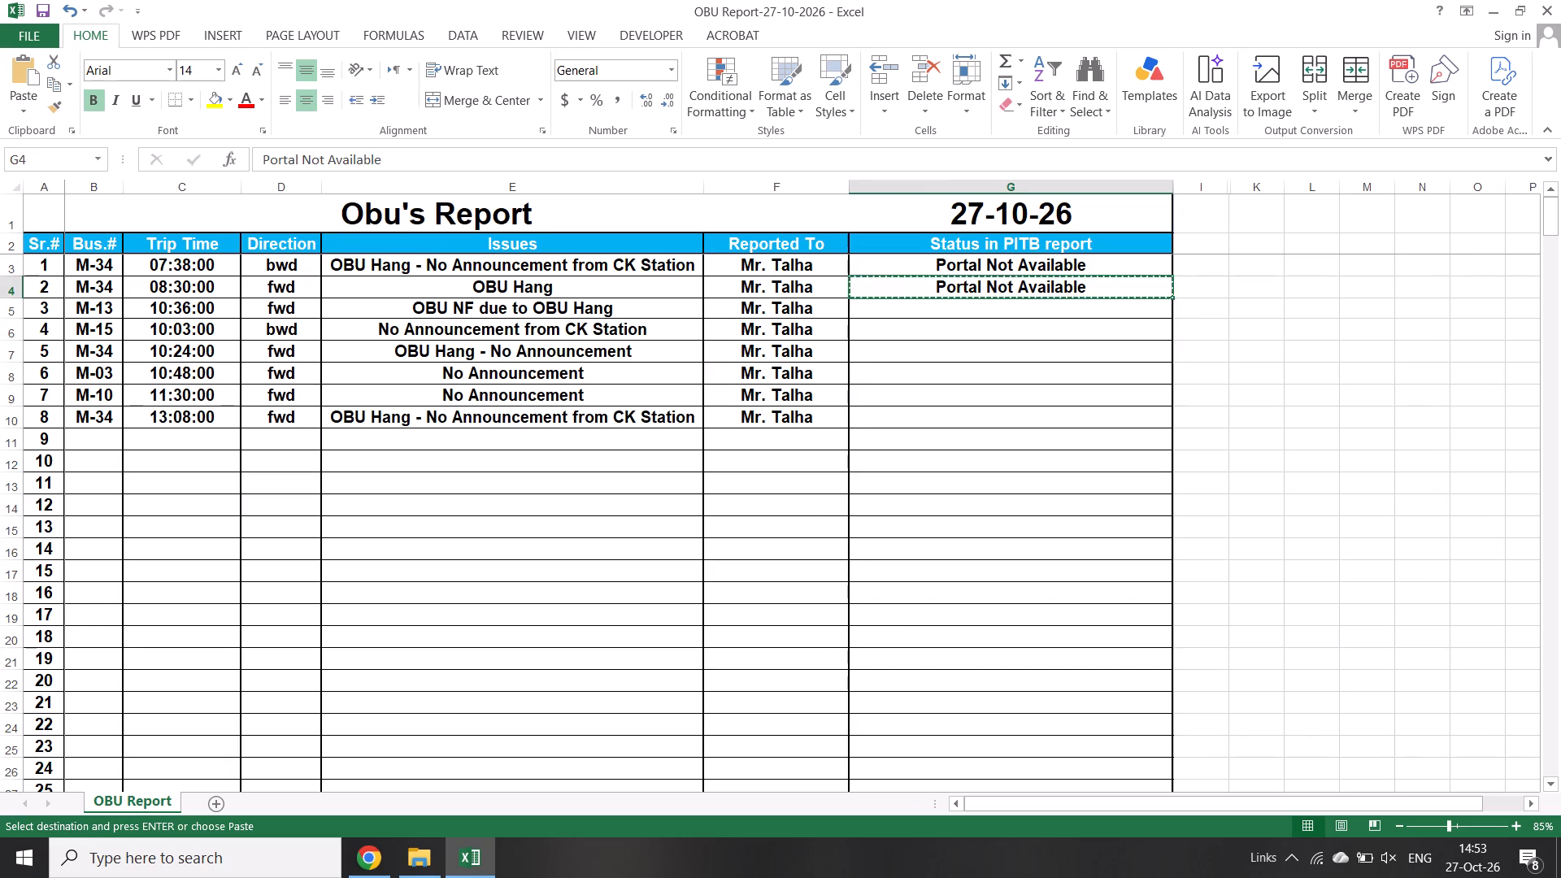
click(1032, 410)
key(ctrl+v)
key(Escape)
click(1155, 291)
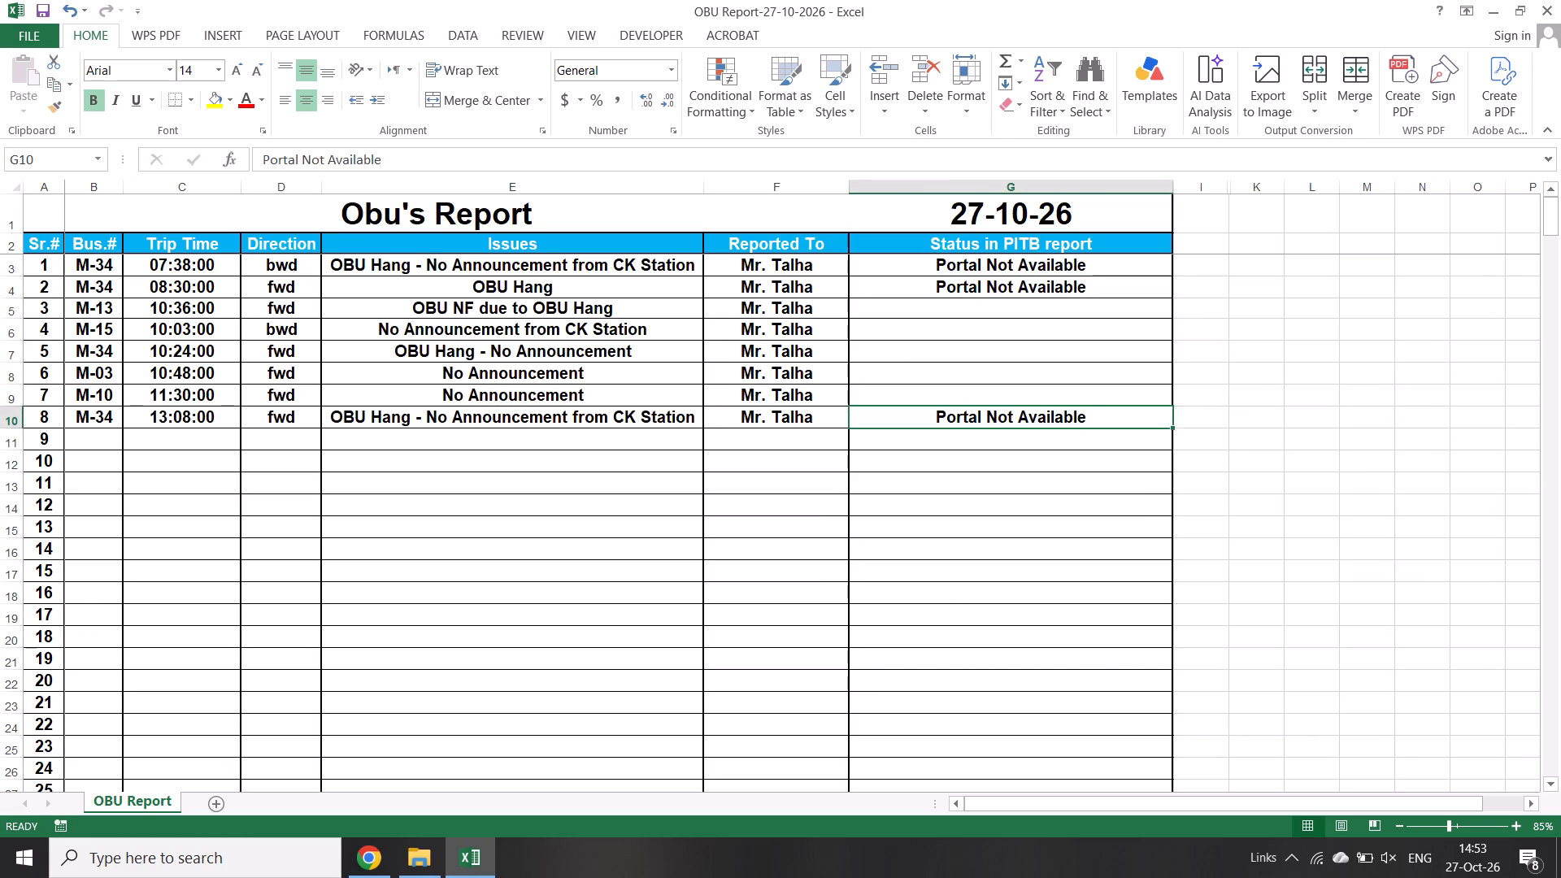
double_click(1173, 299)
click(1152, 280)
double_click(1174, 300)
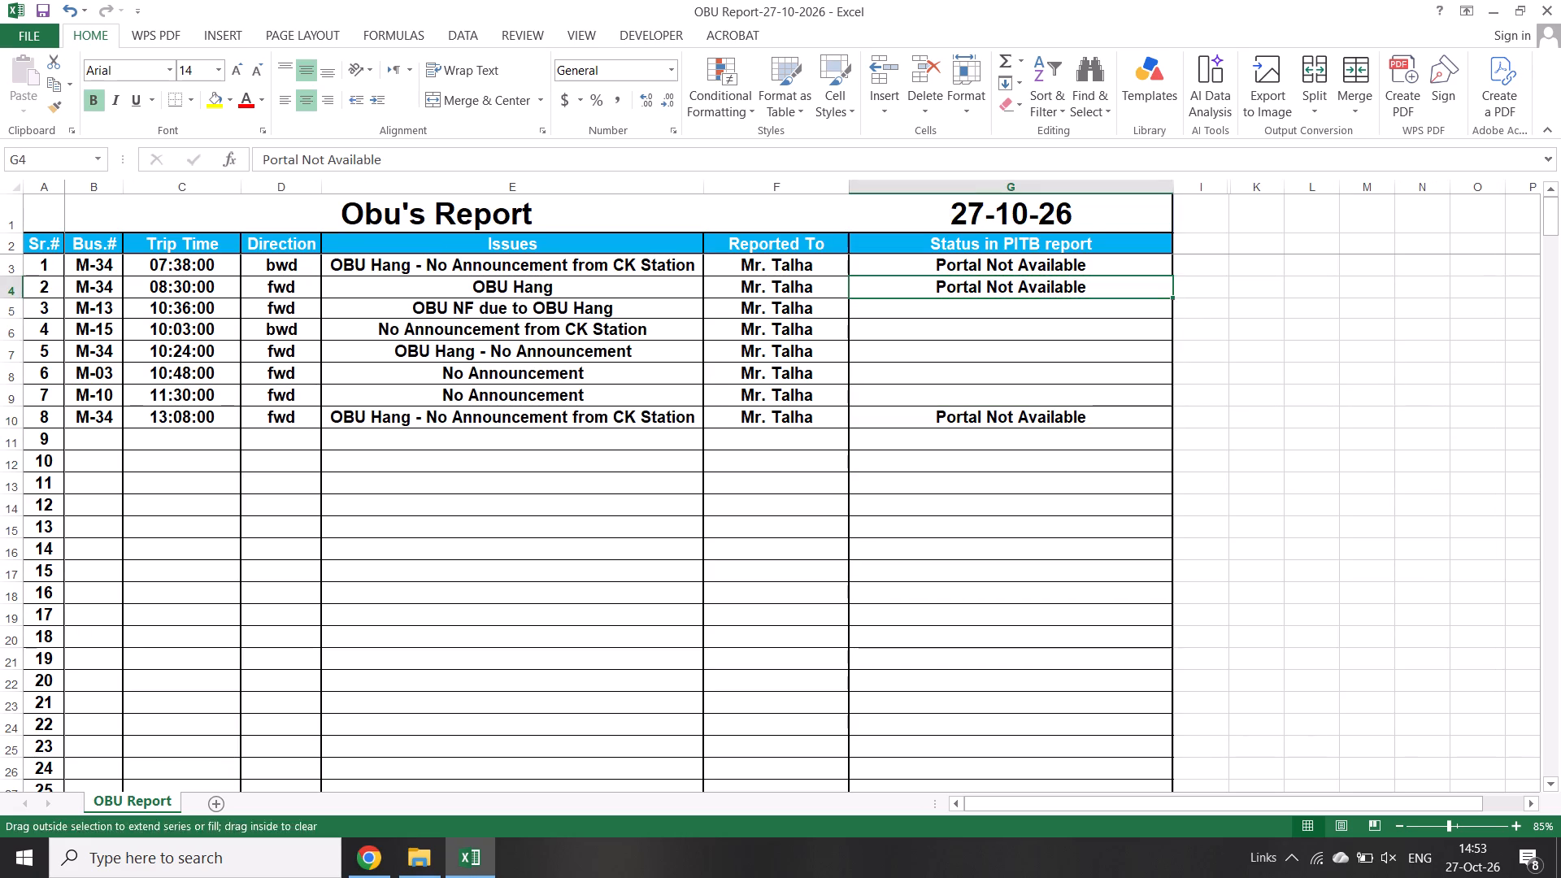
Select the report date cell G1 and save the OBU Report-27-10-2026 workbook.
click(1042, 190)
click(1037, 205)
scroll(695, 495, up, 7)
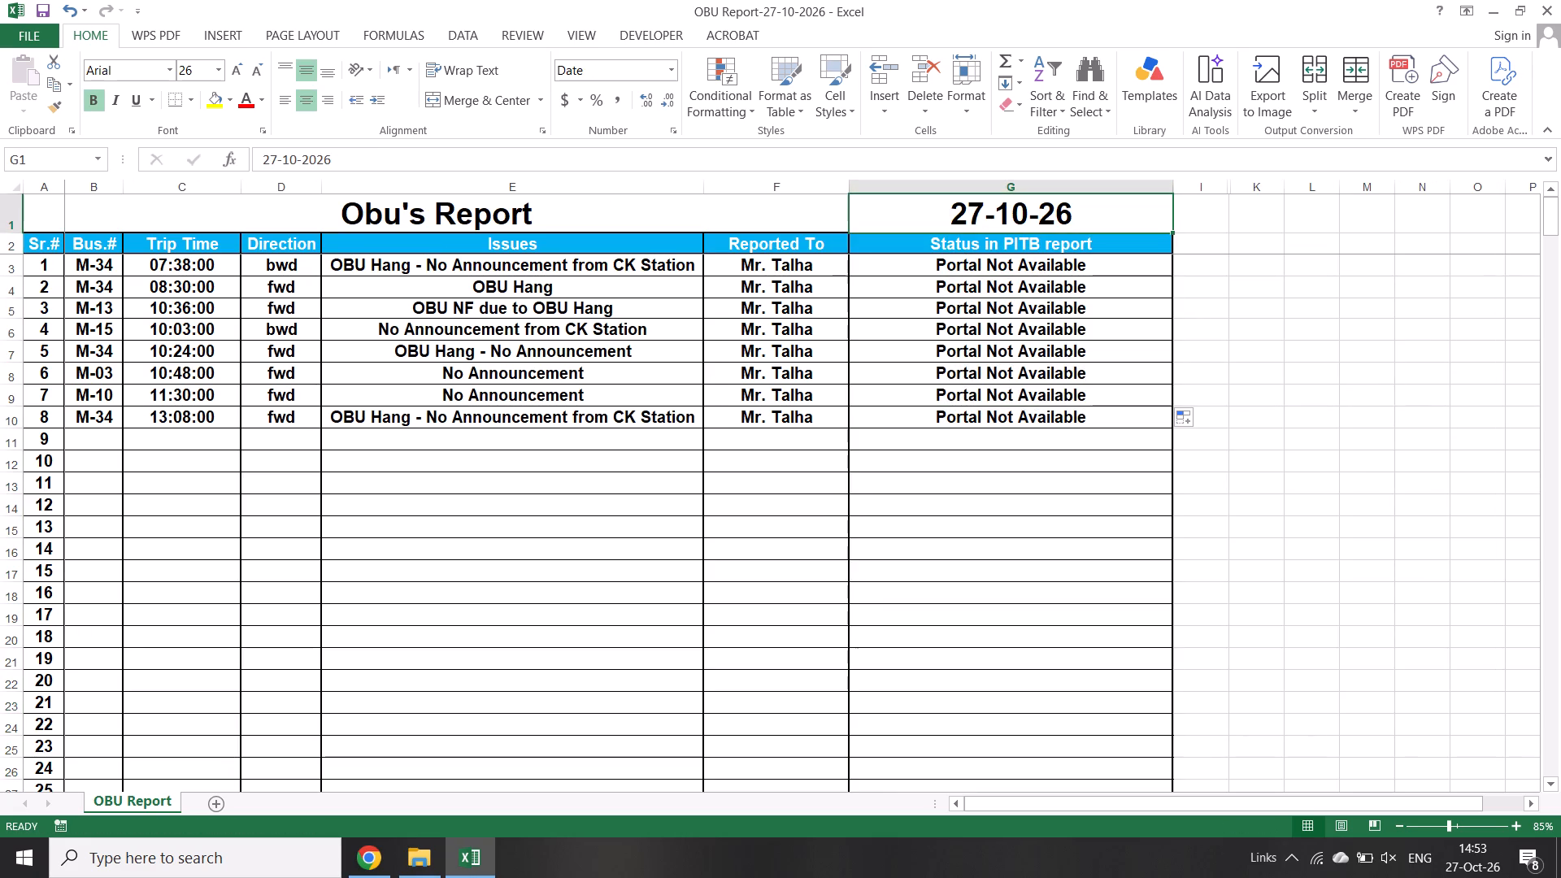
key(ctrl+s)
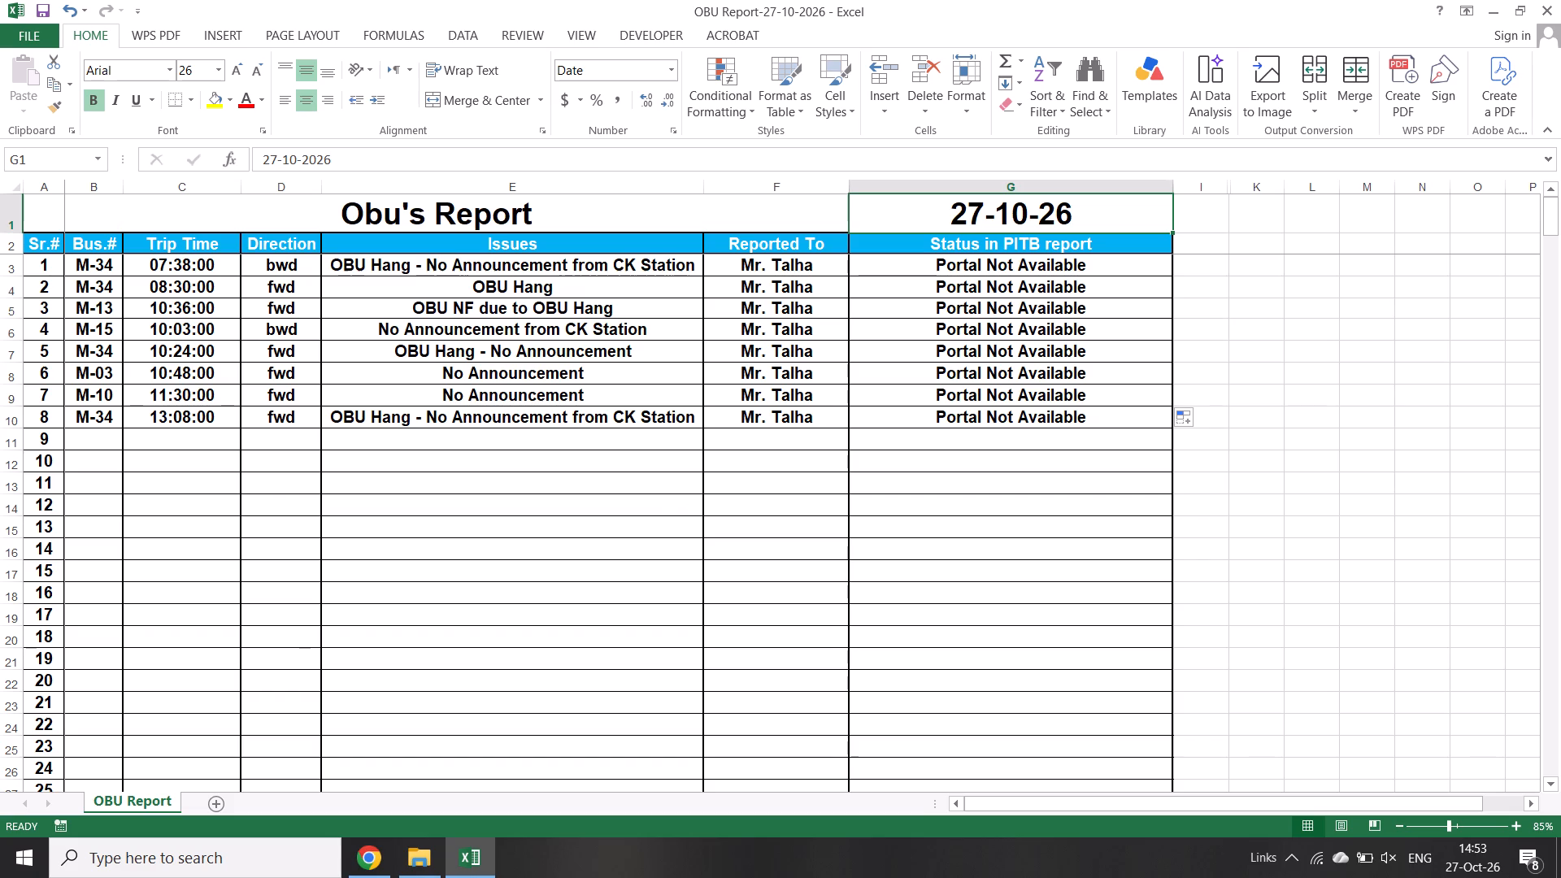
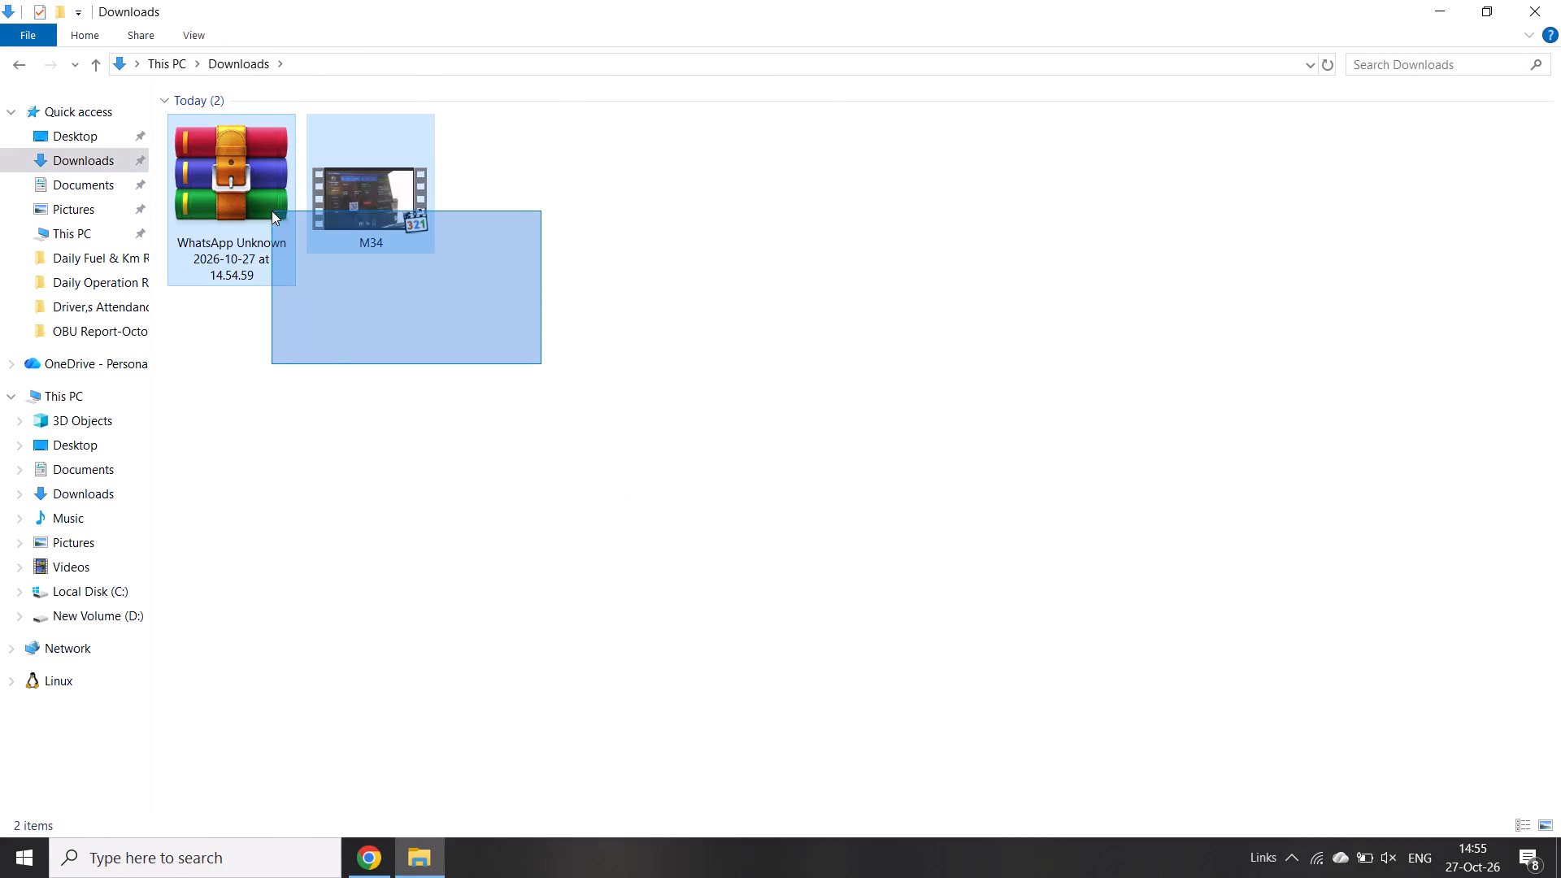
Cut the WhatsApp archive and M34 video from Downloads and open D:\2026\10-October\OBU Videos-October-2026 in File Explorer.
drag(272, 211, 264, 207)
key(ctrl+x)
click(102, 615)
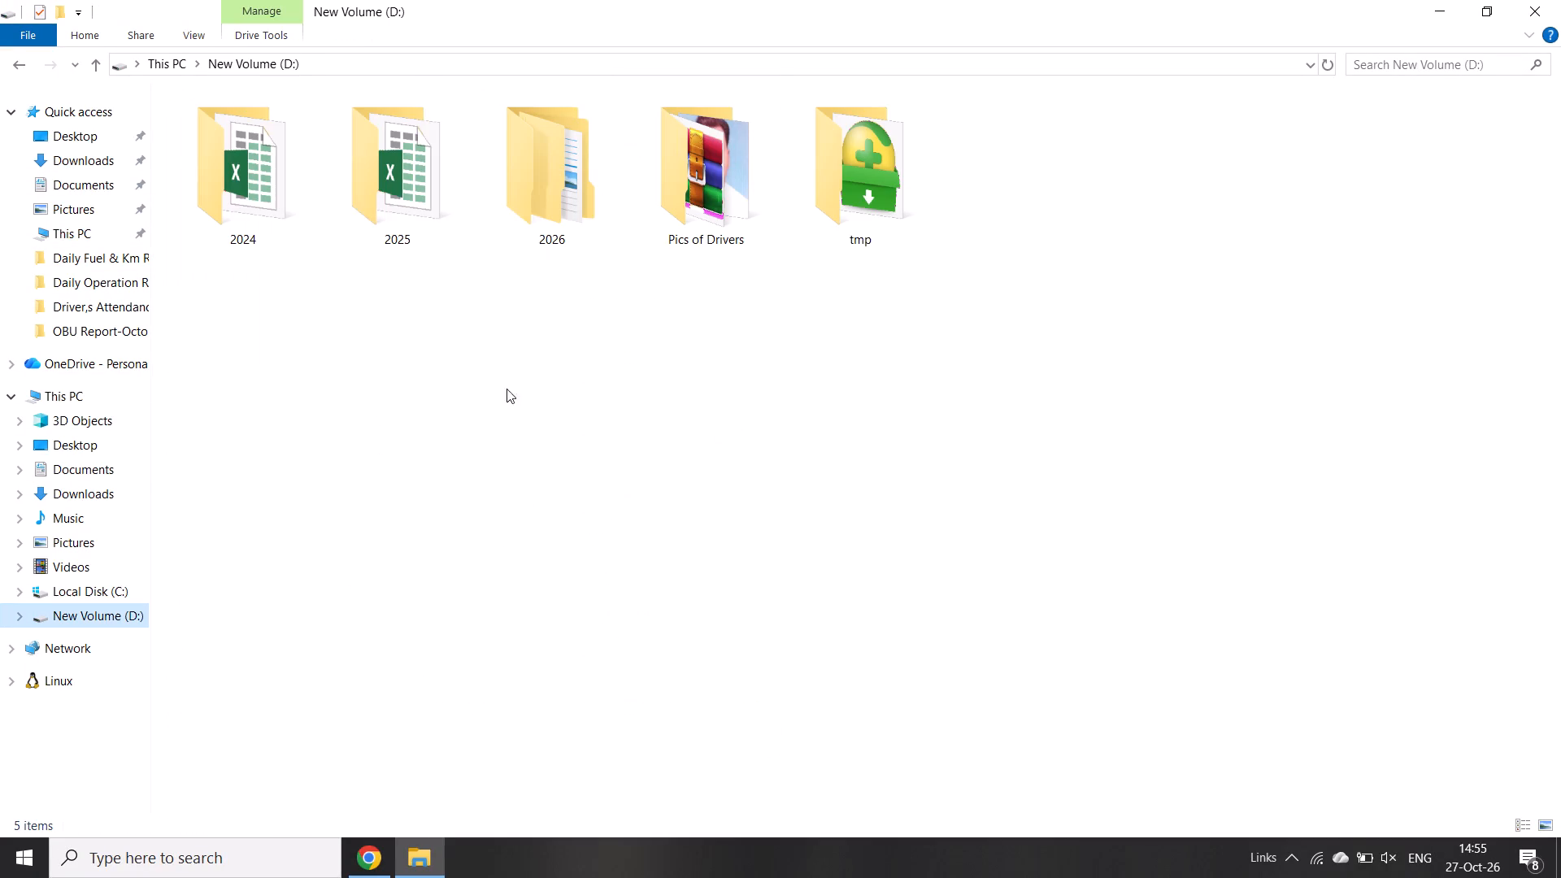
double_click(524, 193)
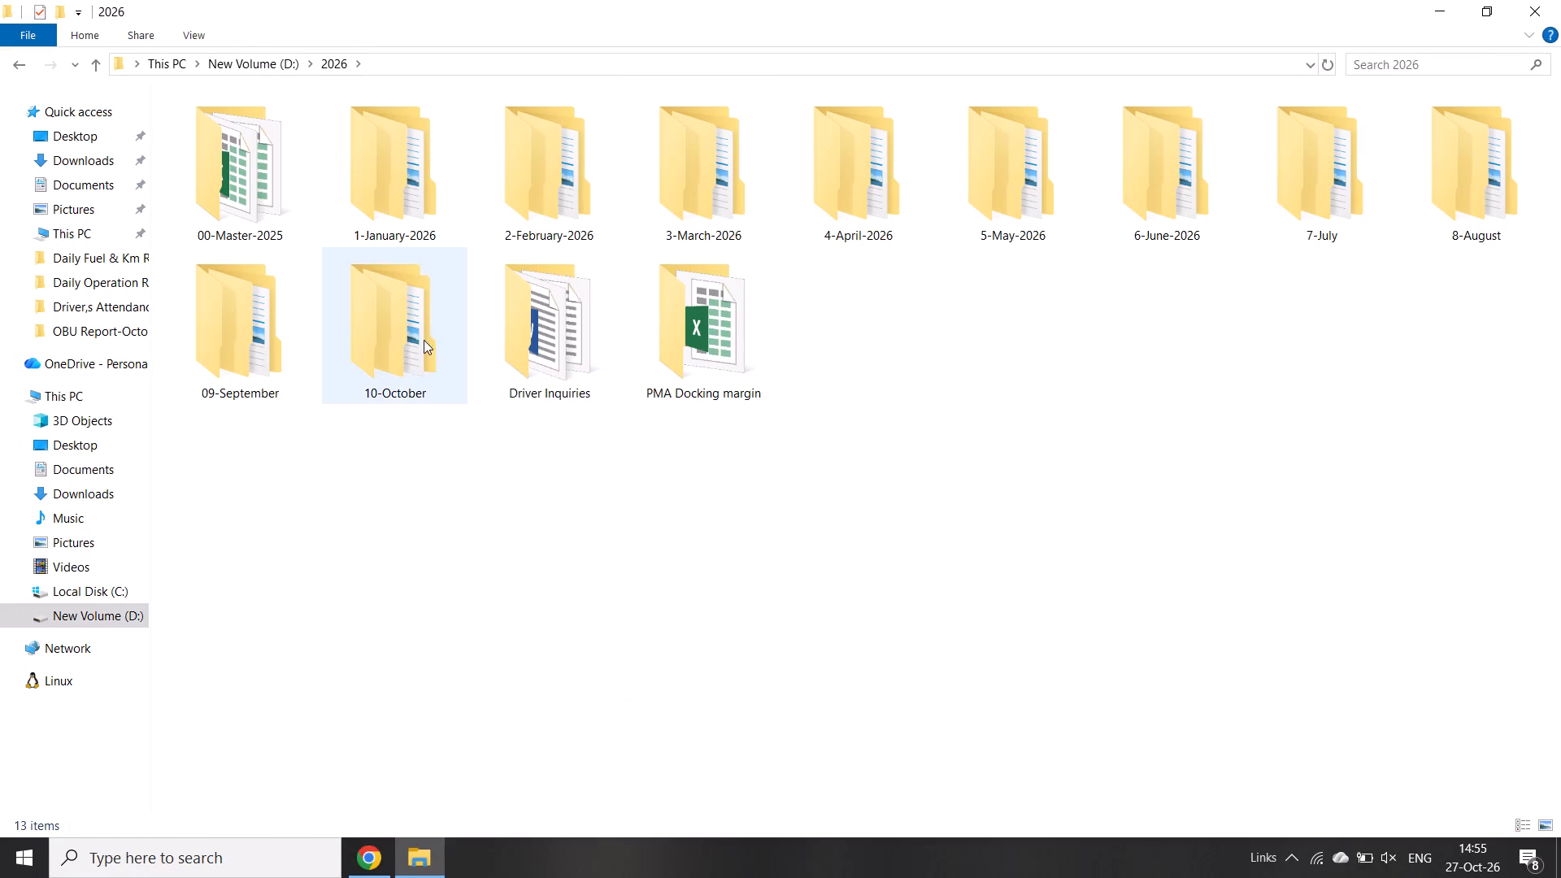
double_click(403, 335)
double_click(1124, 197)
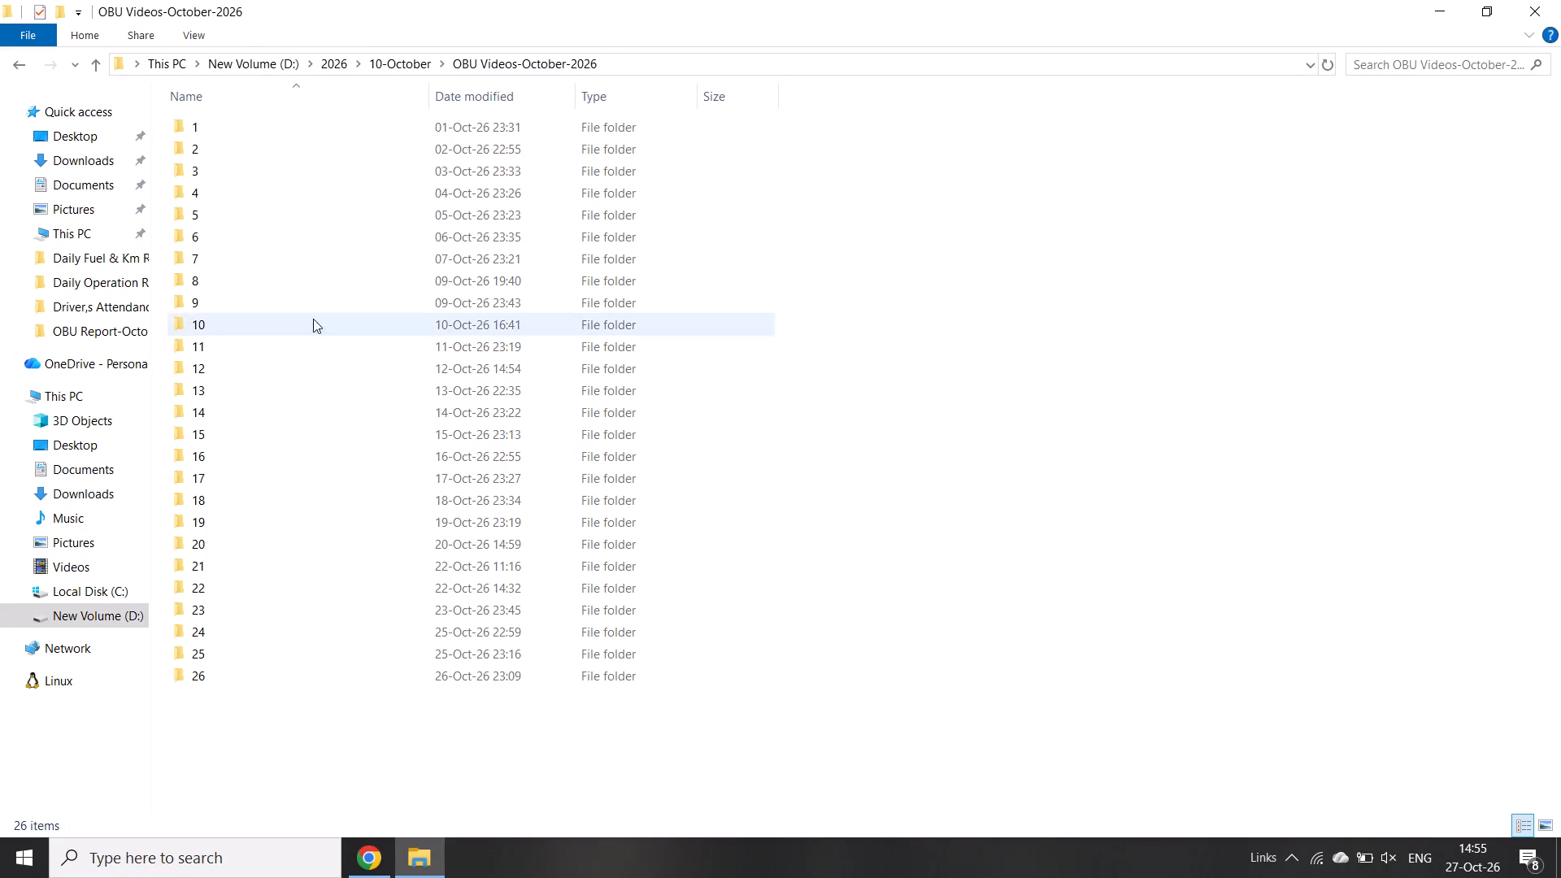
Create a folder named 27 in OBU Videos-October-2026 and open it.
click(423, 786)
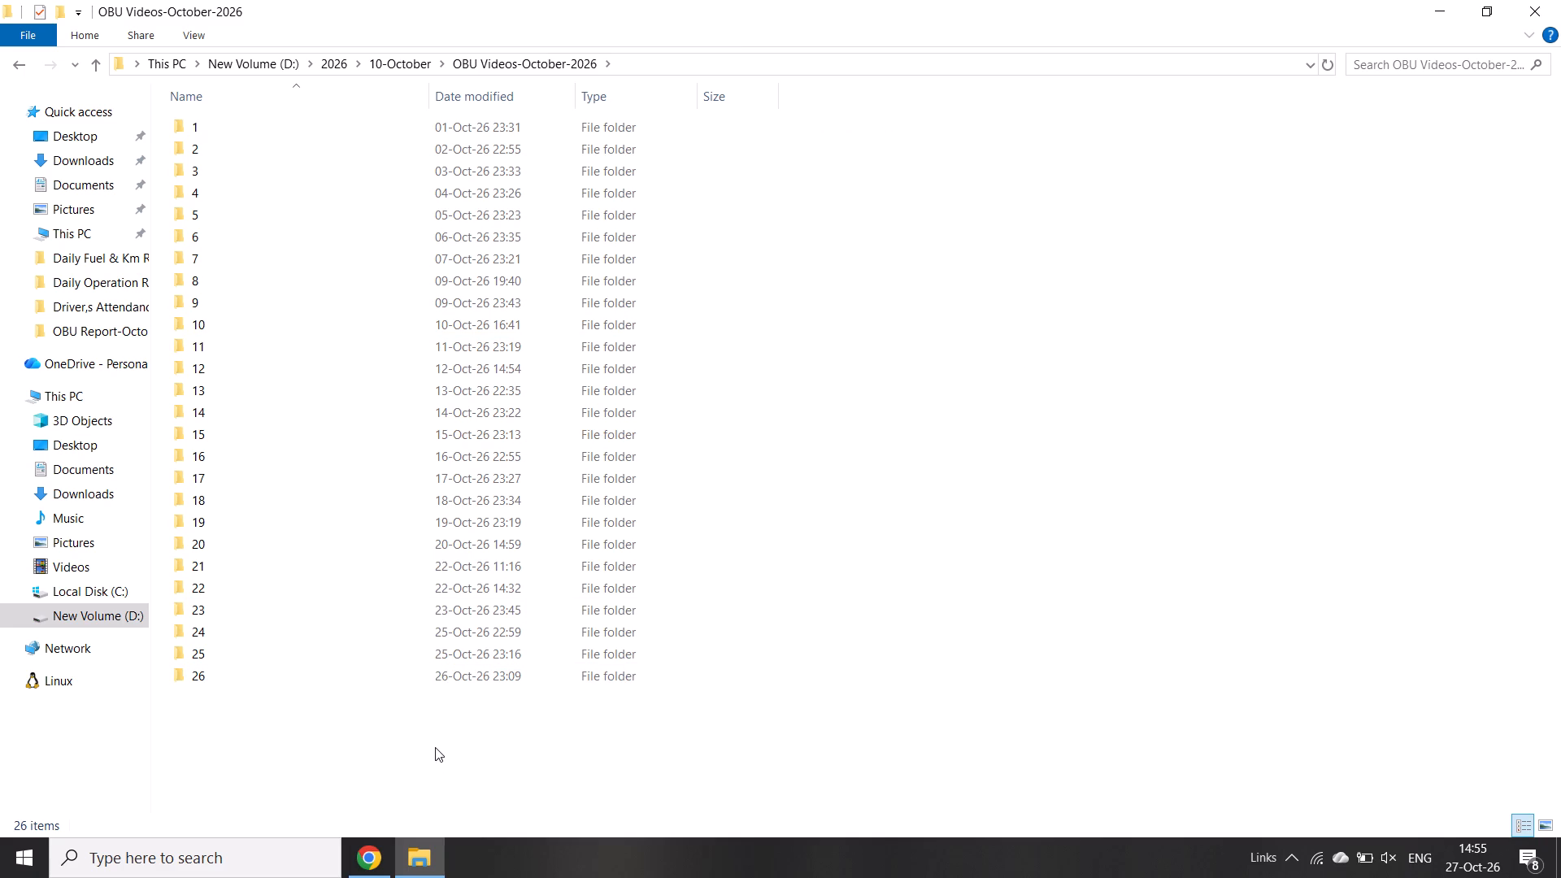
key(ctrl+shift+n)
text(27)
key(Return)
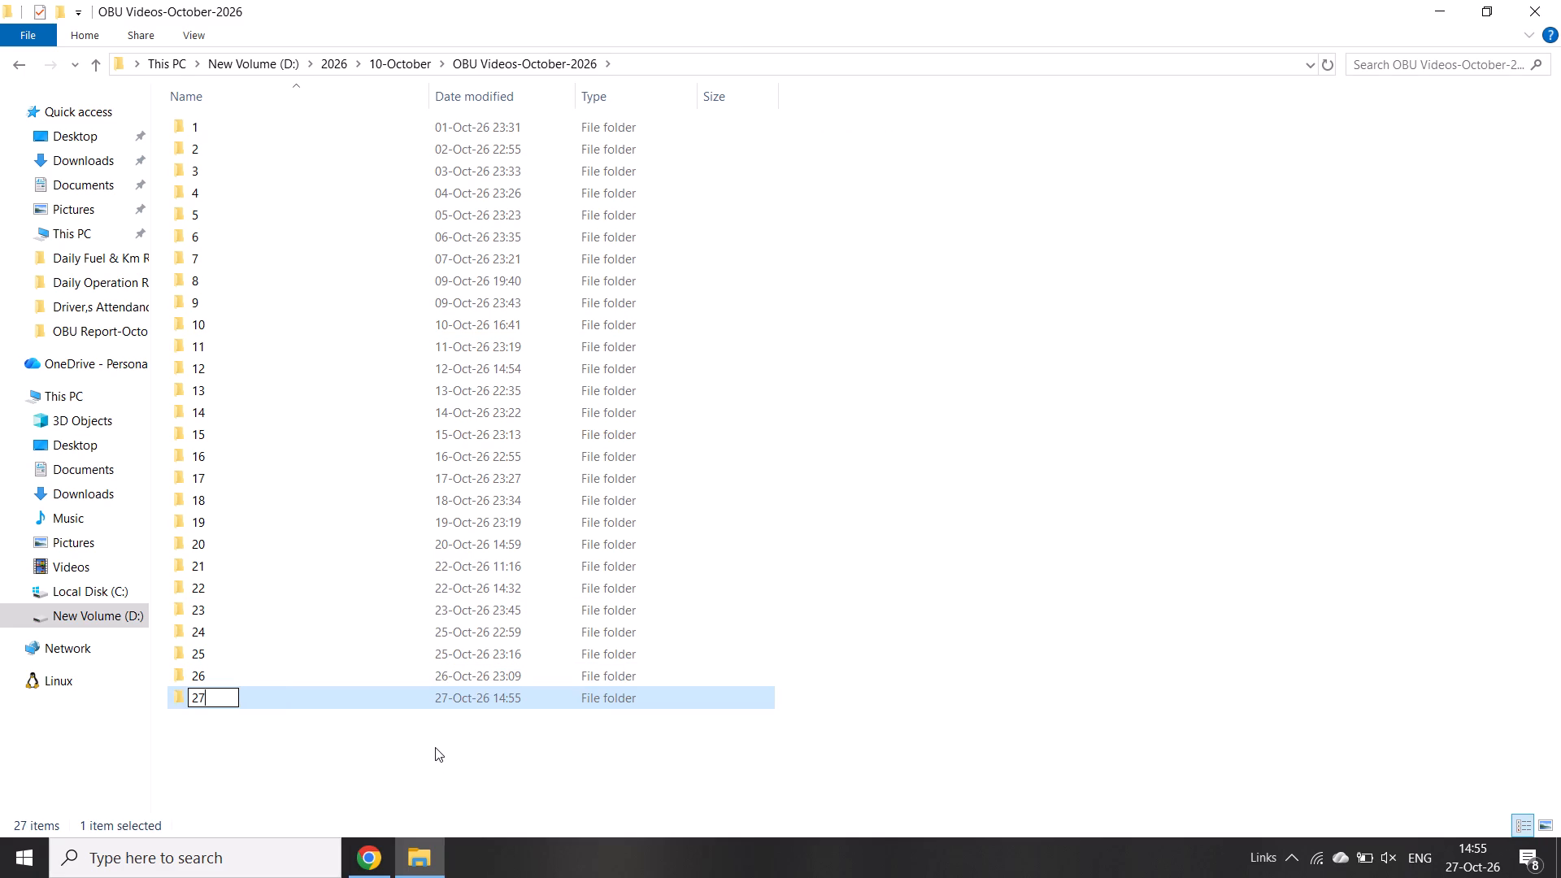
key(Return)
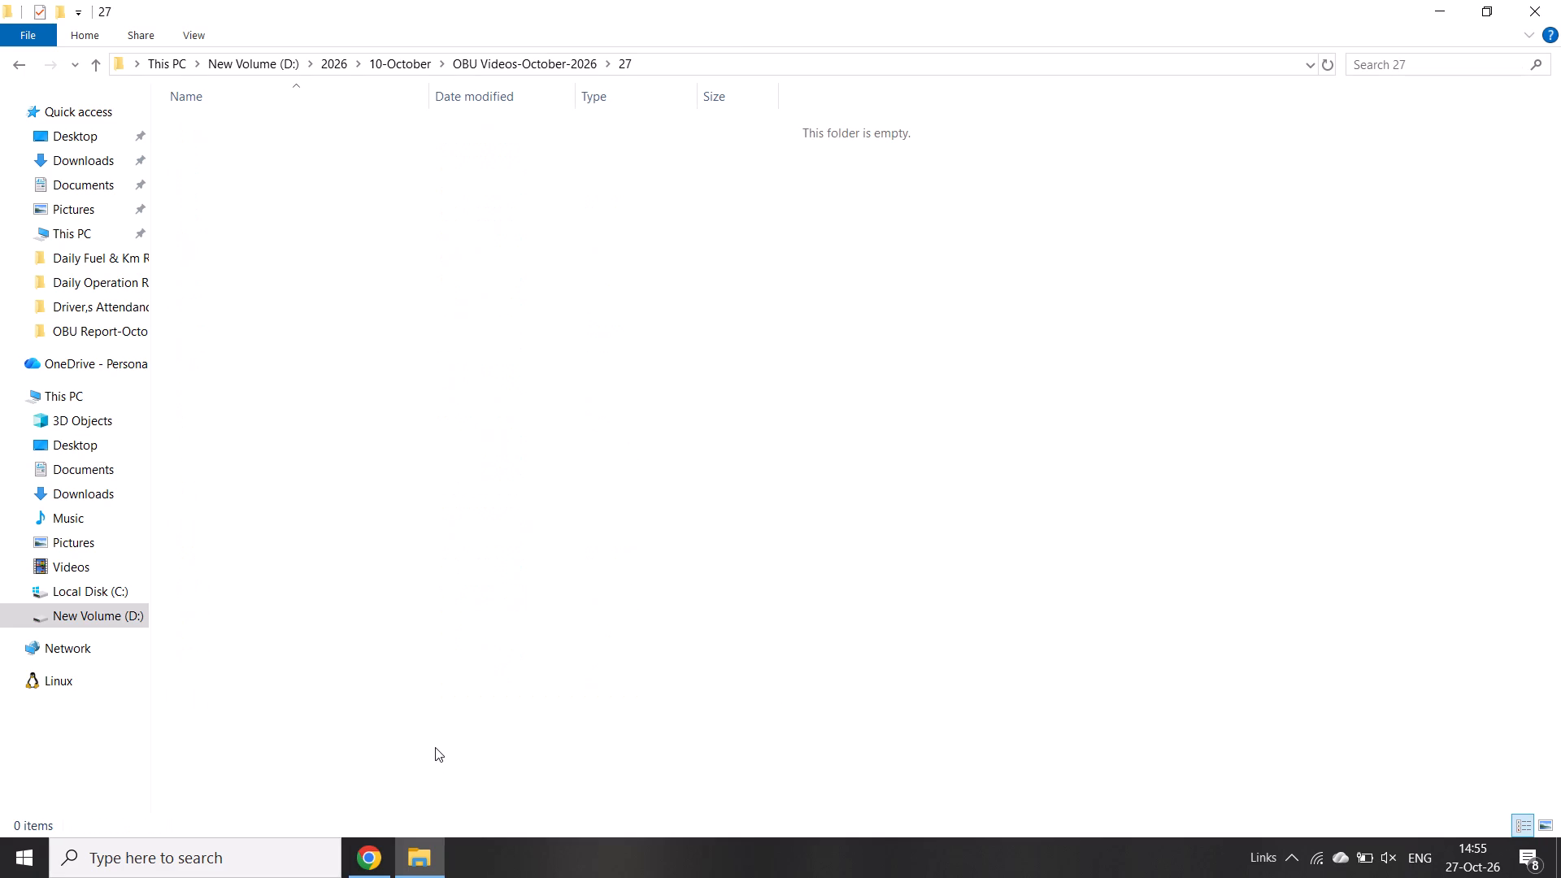
Create a folder named M inside folder 27 and move the cut WhatsApp archive and M34 video into it.
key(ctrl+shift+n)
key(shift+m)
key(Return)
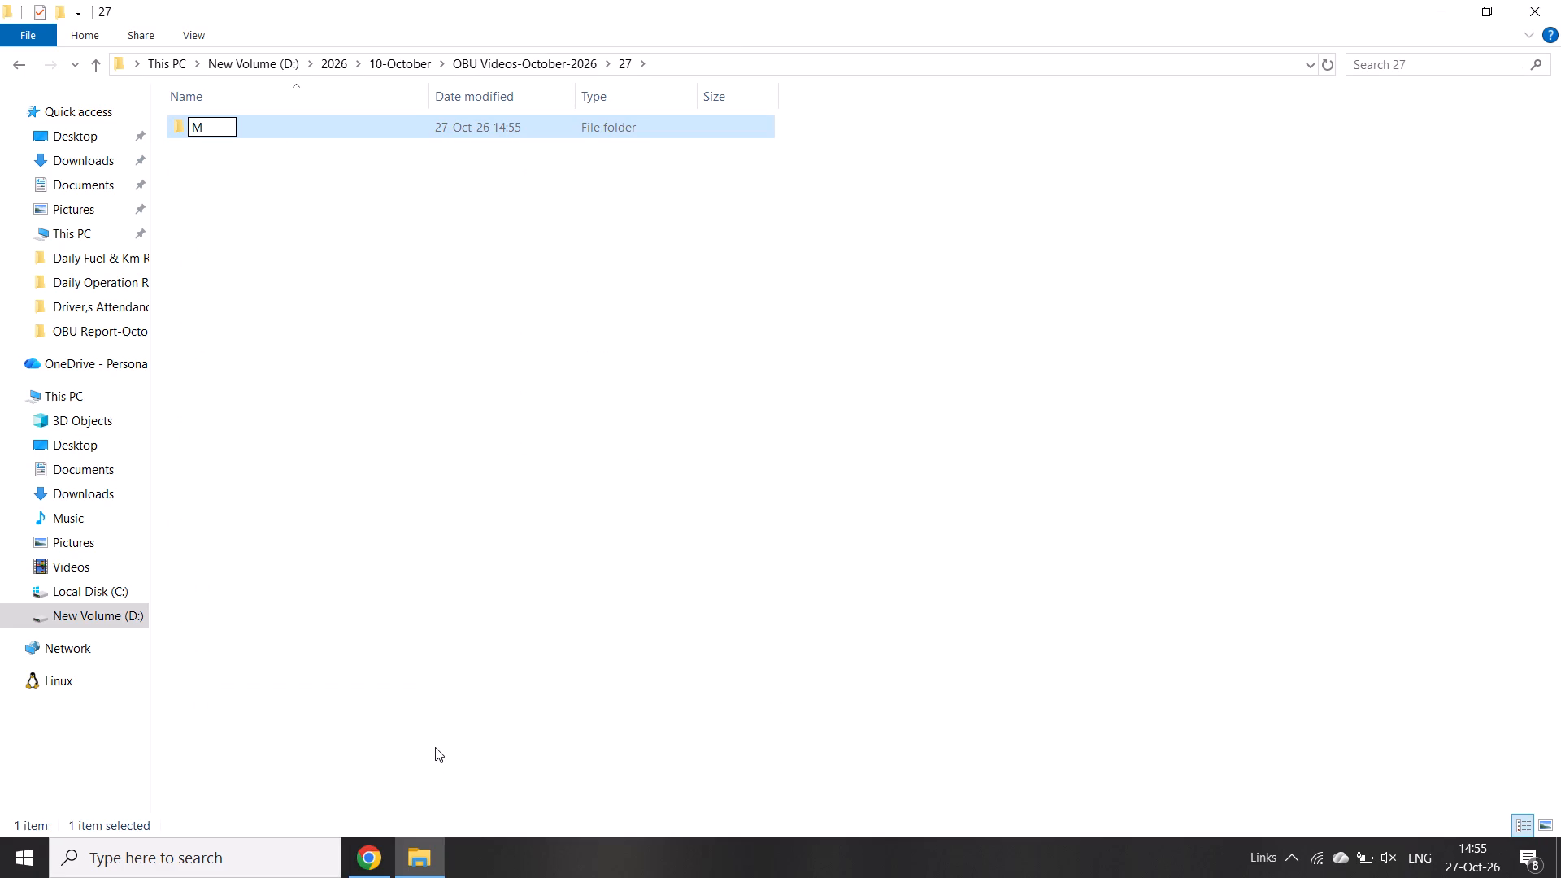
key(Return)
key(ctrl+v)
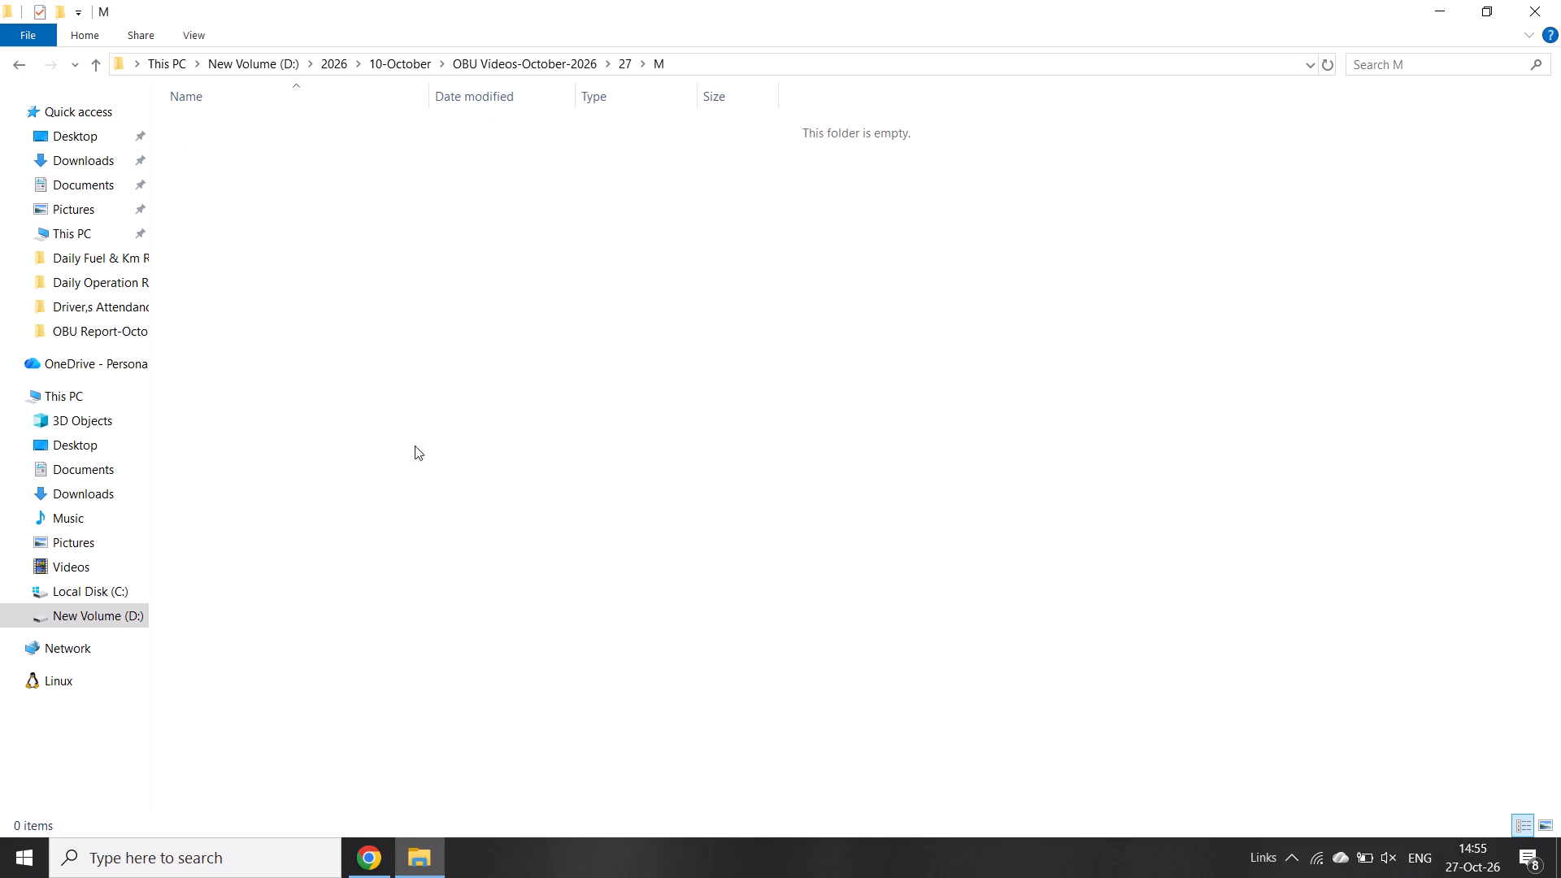
Extract the WhatsApp Unknown 2026-10-27 archive in folder M.
click(314, 272)
click(308, 127)
right_click(308, 127)
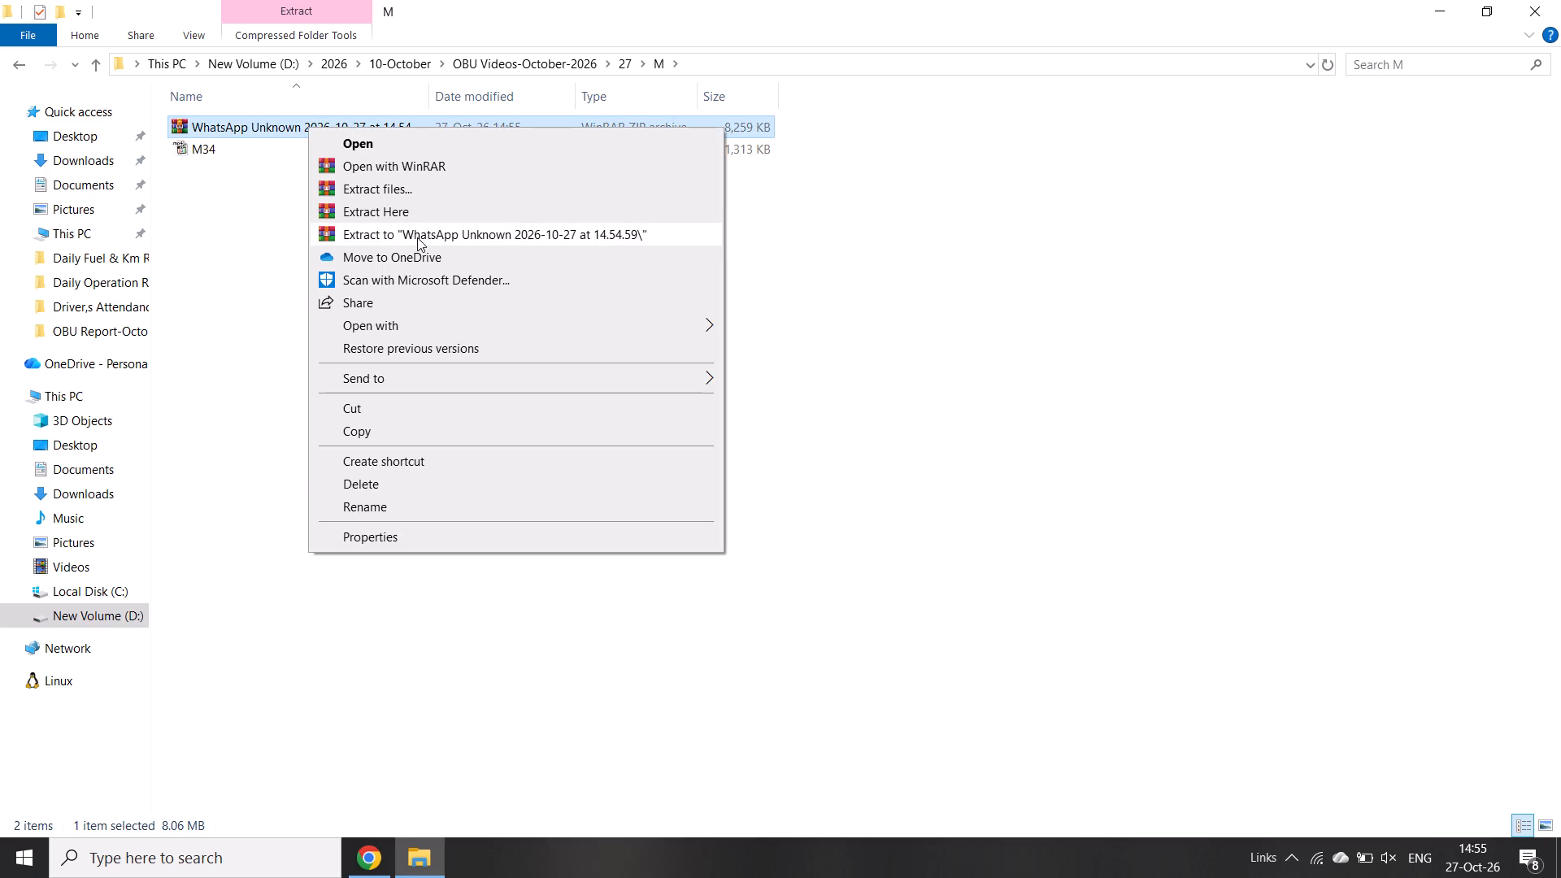
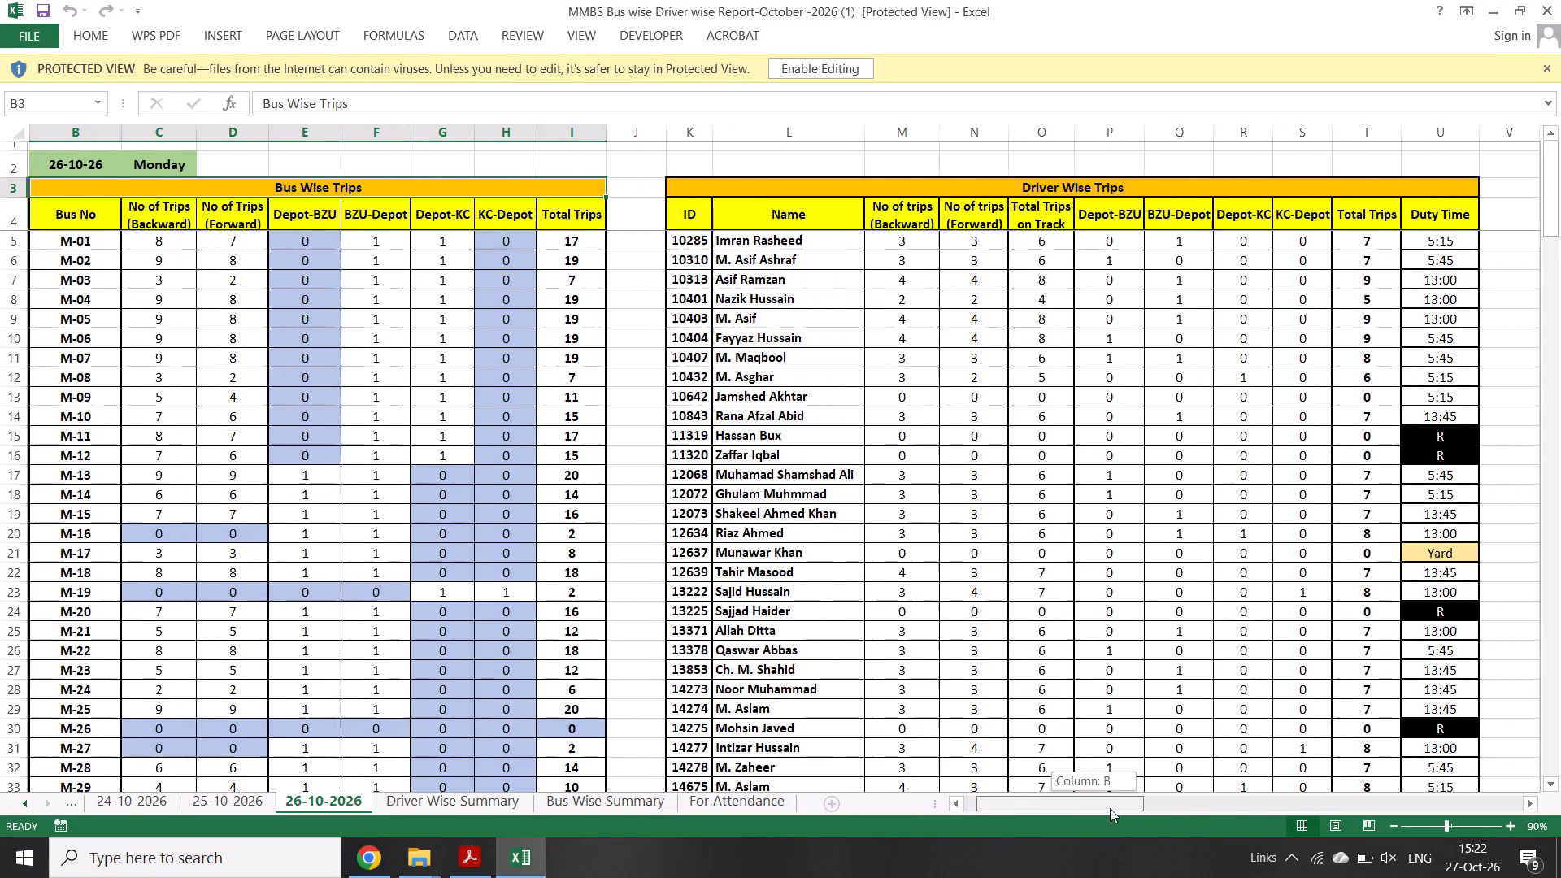
Enable editing in the MMBS Bus wise Driver wise Report-October-2026 (1) workbook.
drag(1110, 808, 1163, 800)
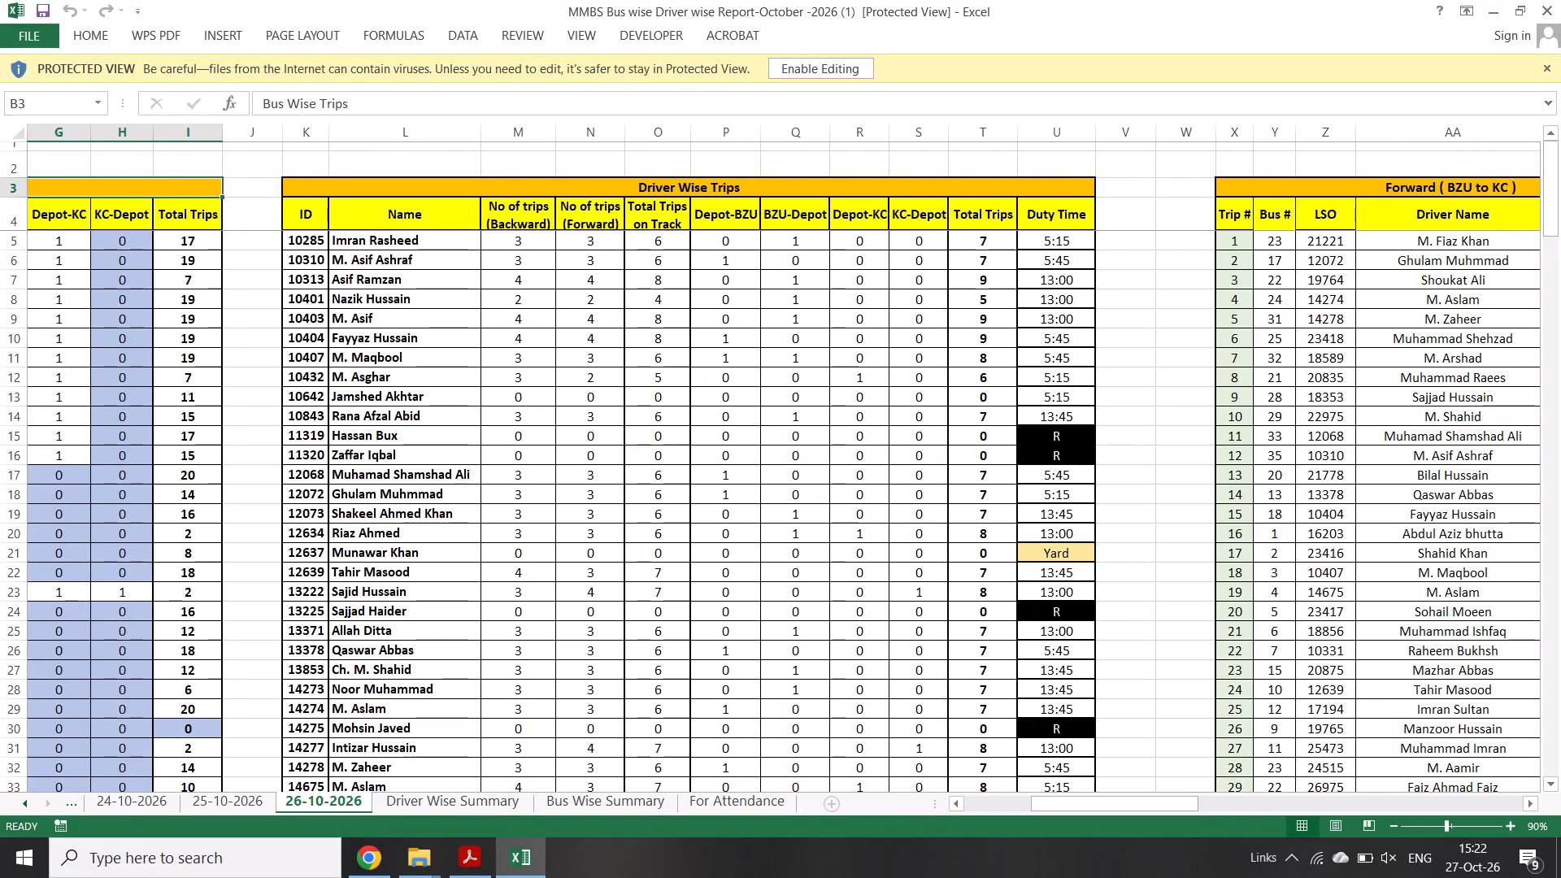
click(828, 53)
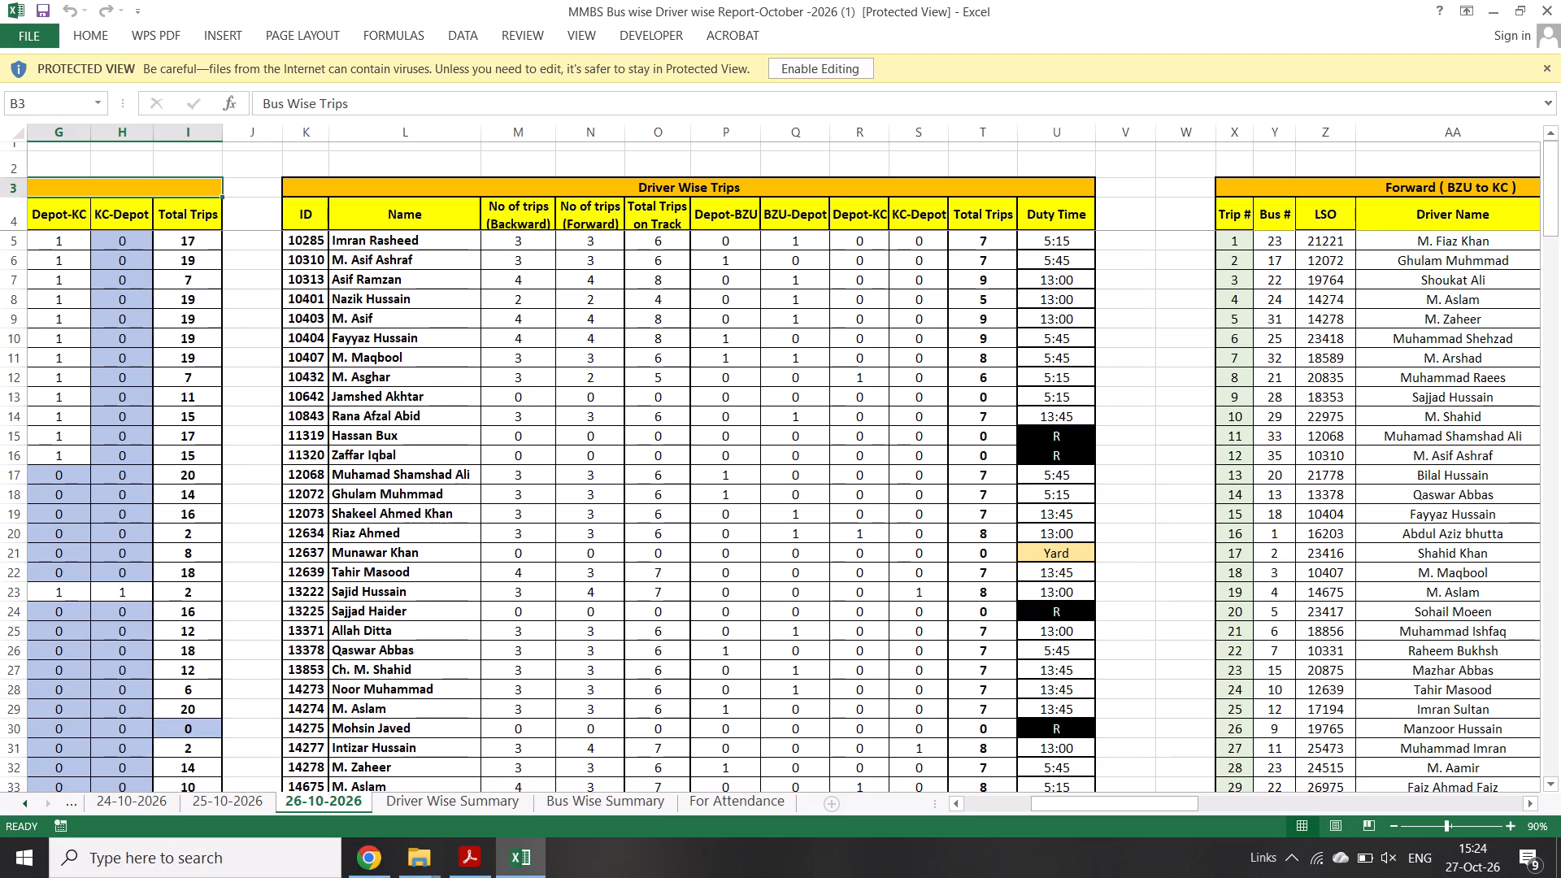
click(823, 69)
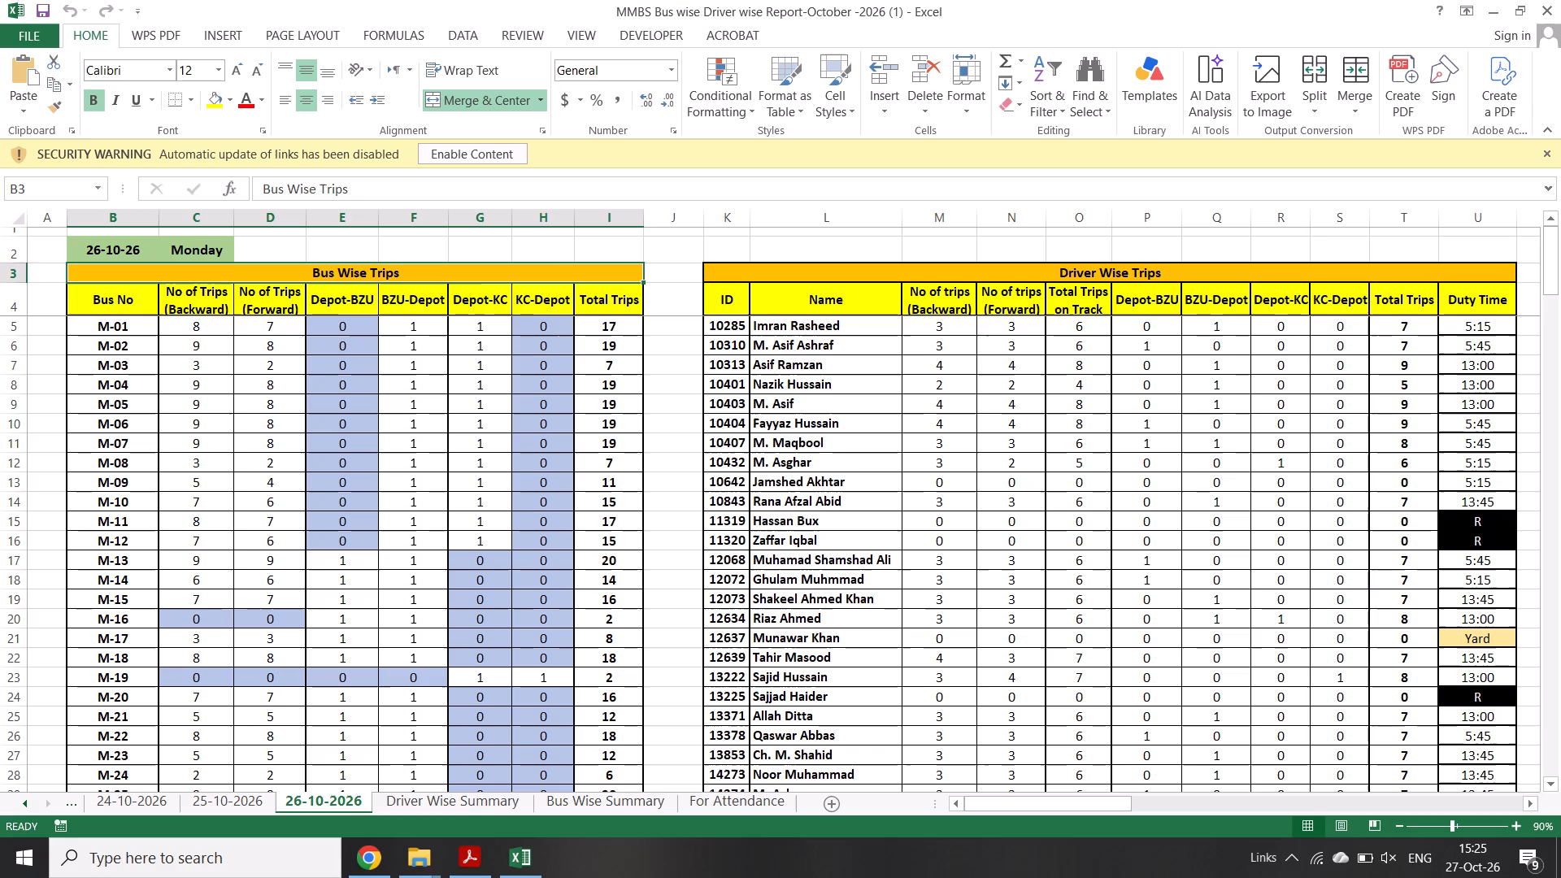
Switch to File Explorer and open the OBU Report-26-10-2026 workbook from the OBU Report-October-2026 folder.
click(424, 864)
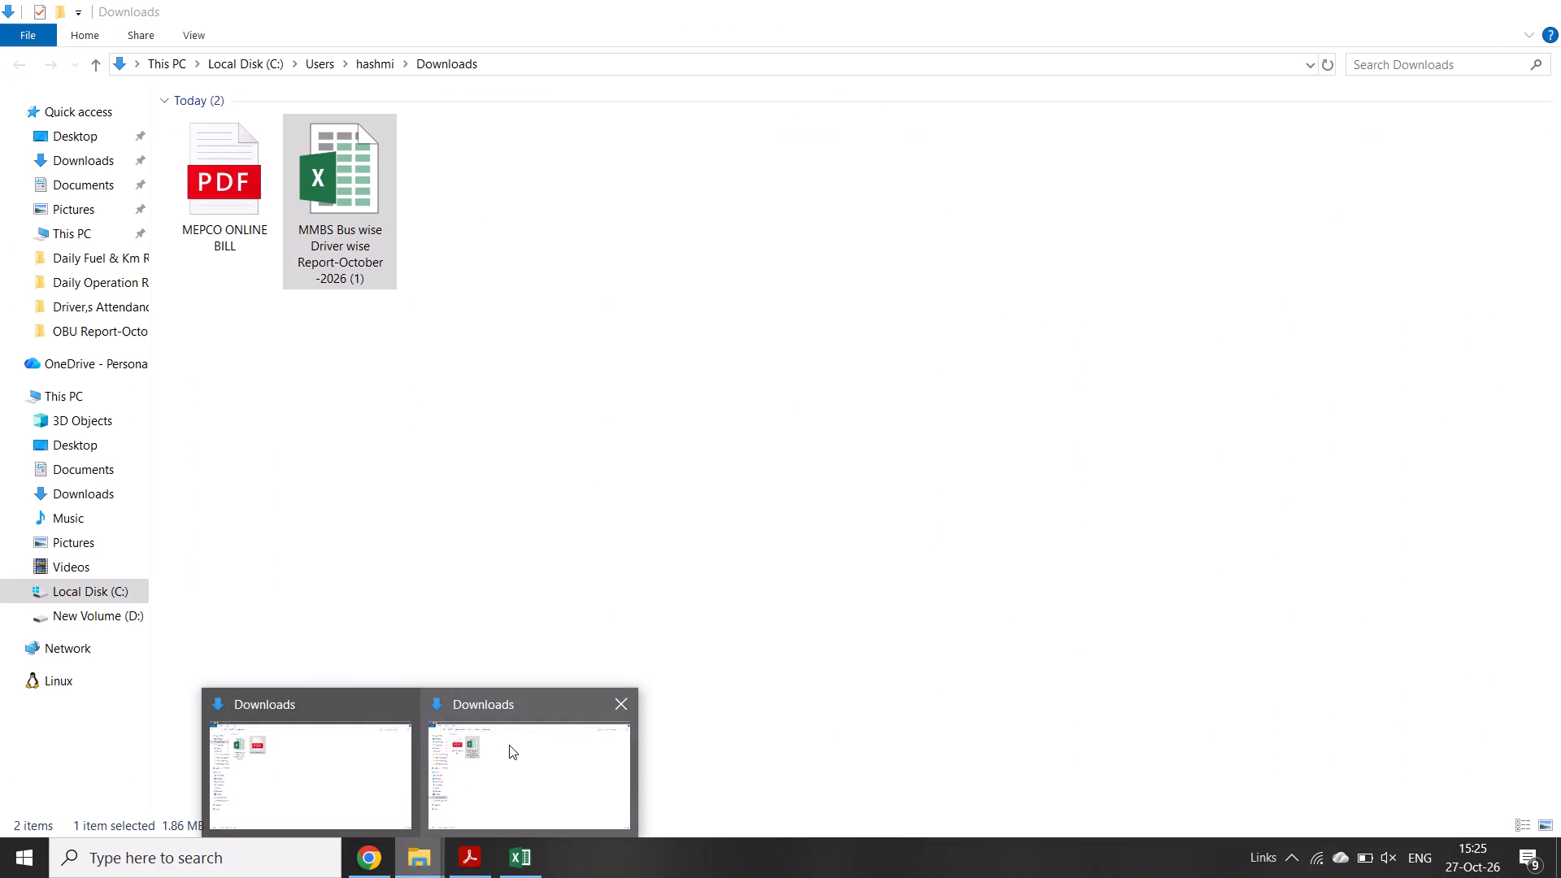
click(476, 749)
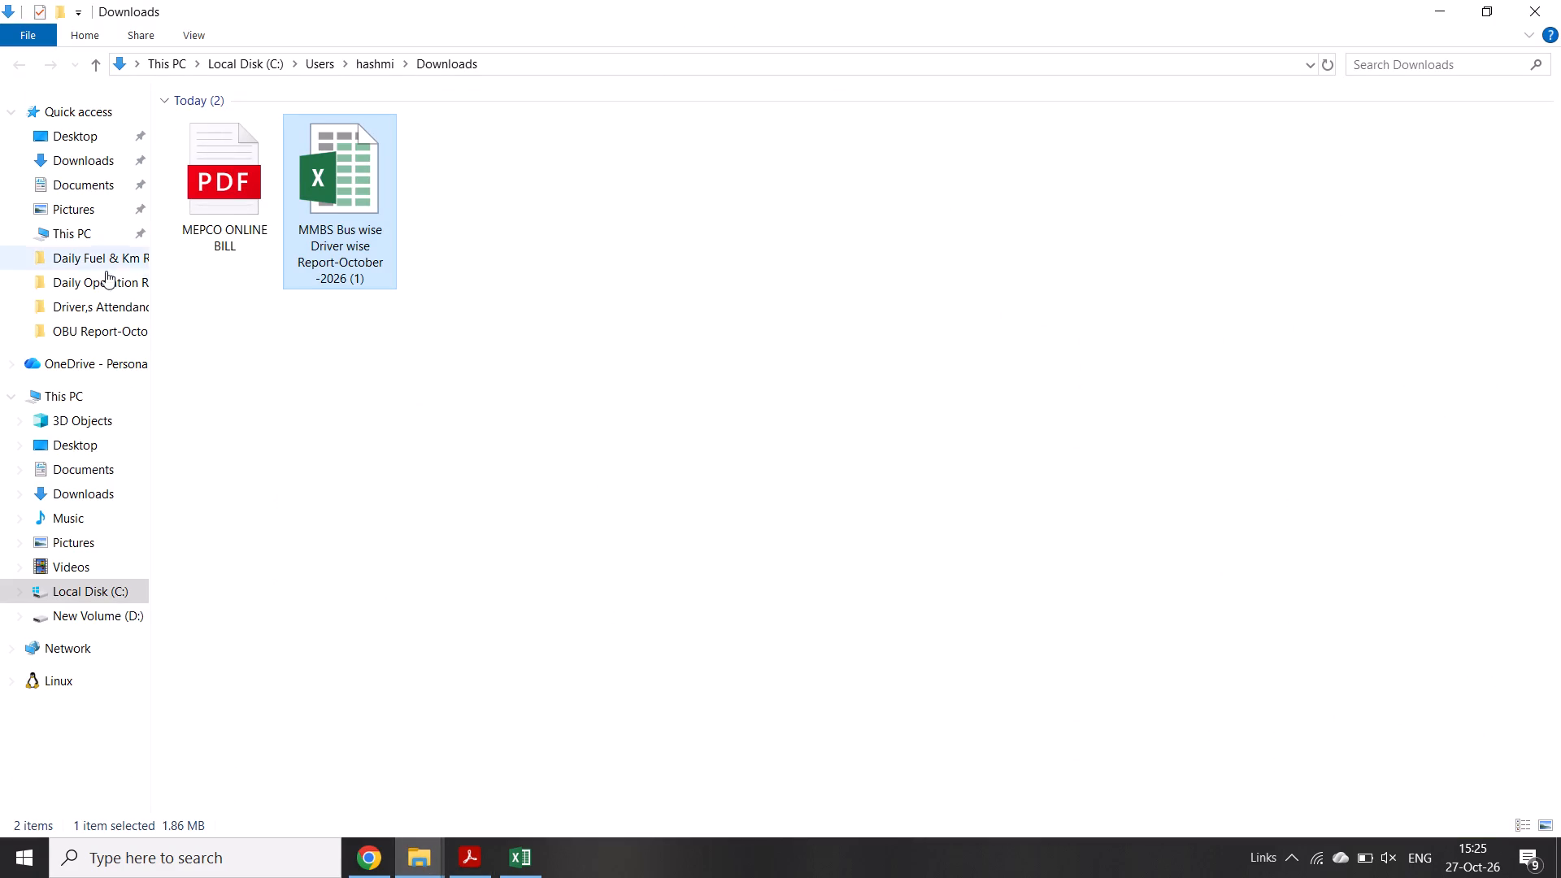
click(66, 336)
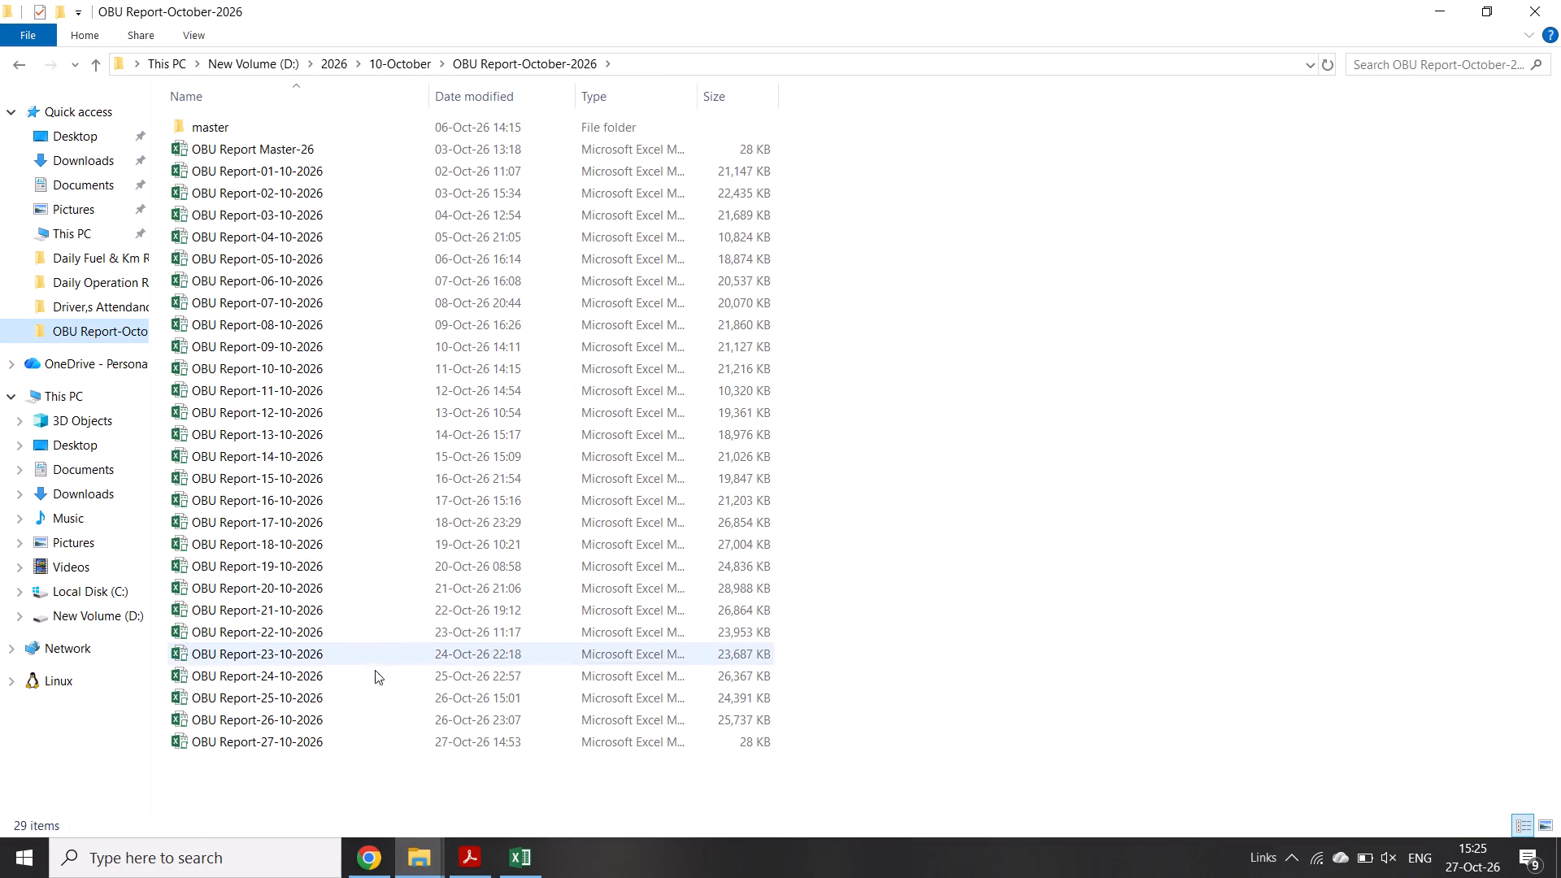
click(323, 728)
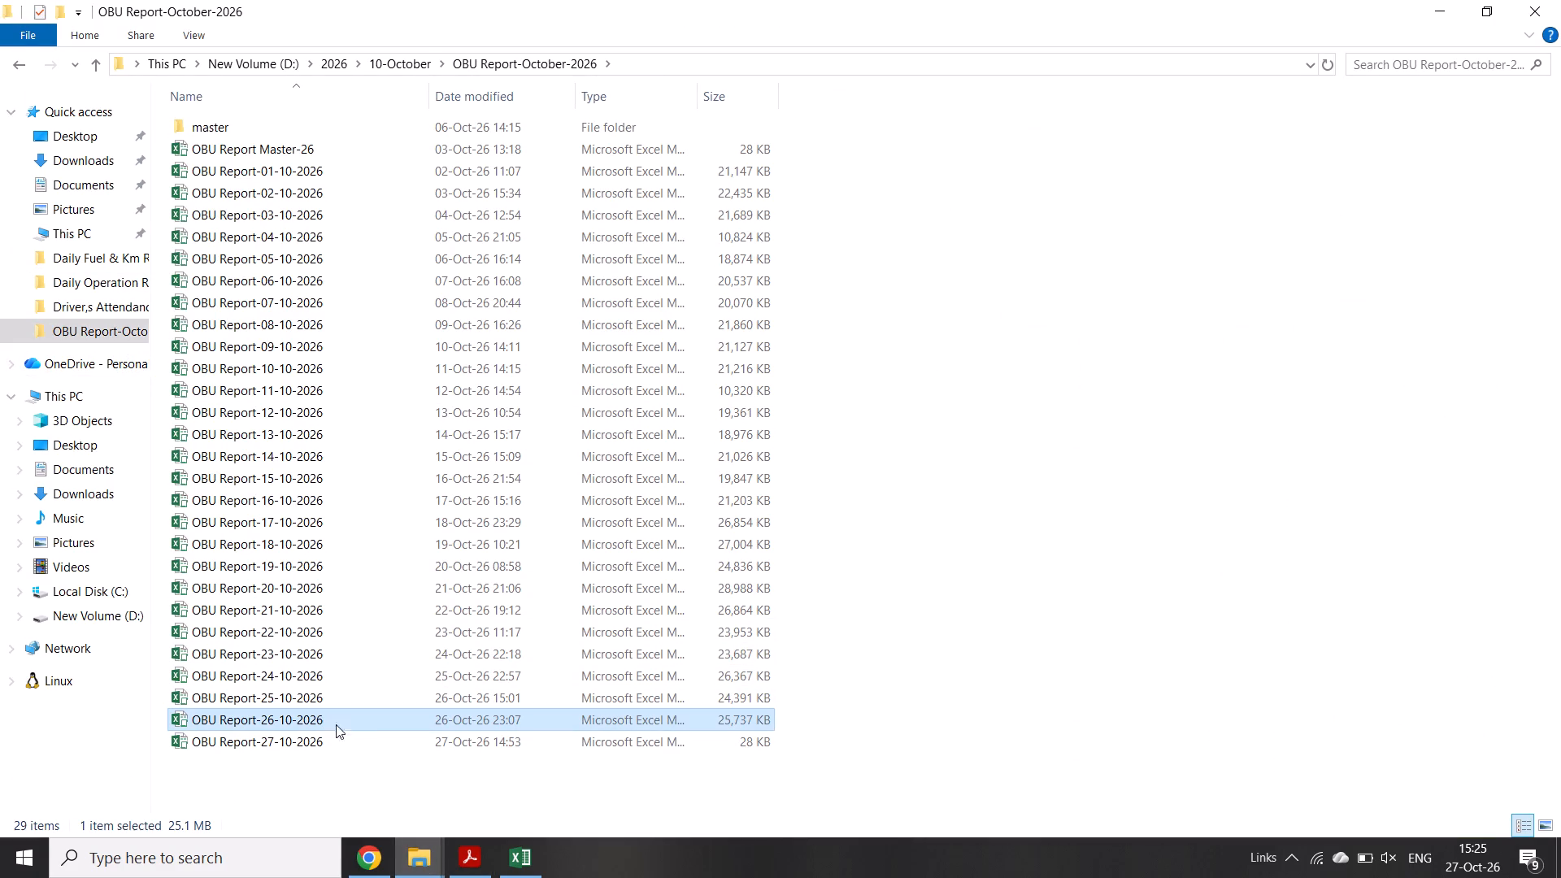
double_click(346, 719)
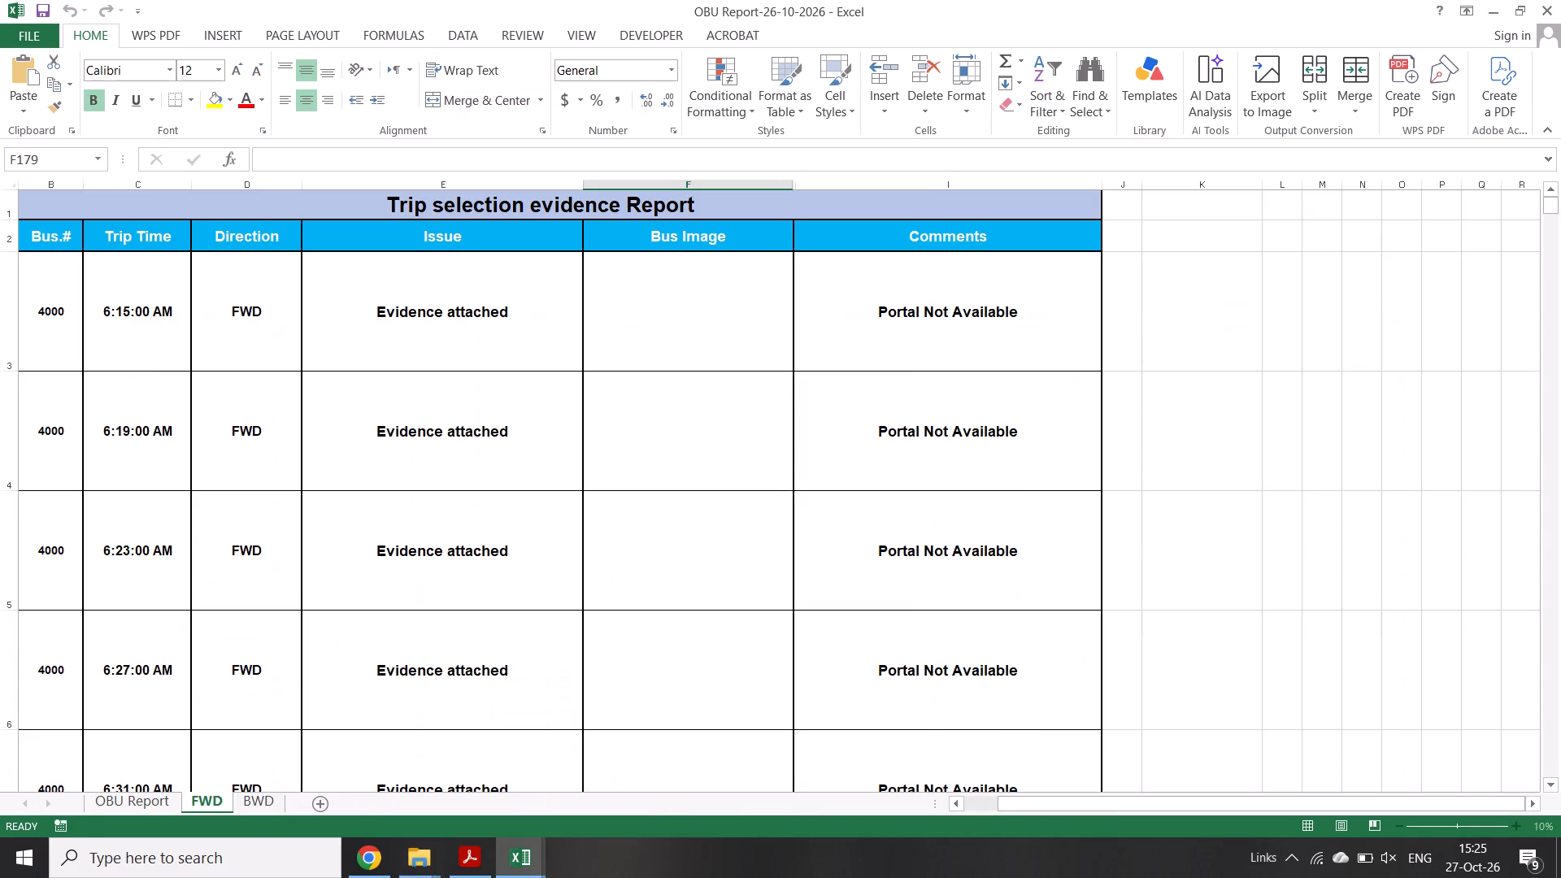
On the OBU Report sheet, fill Mr. Baqir and Portal Not Available from entry 59 down through entry 85 in the Reported To and Status columns.
click(153, 802)
scroll(218, 593, up, 11)
scroll(660, 650, down, 5)
click(859, 482)
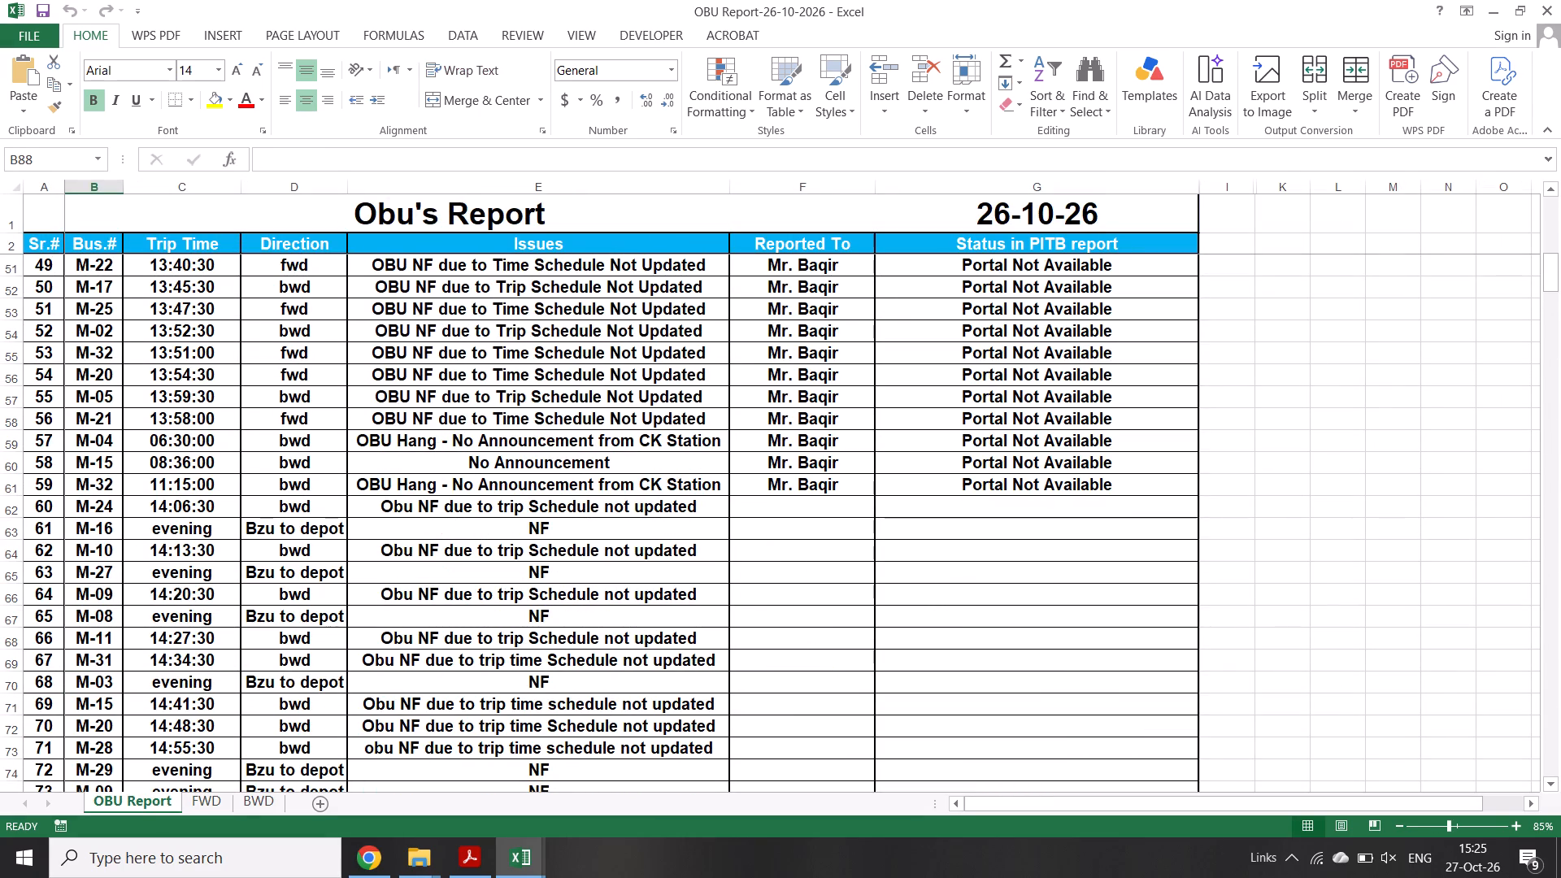
drag(852, 486, 1015, 499)
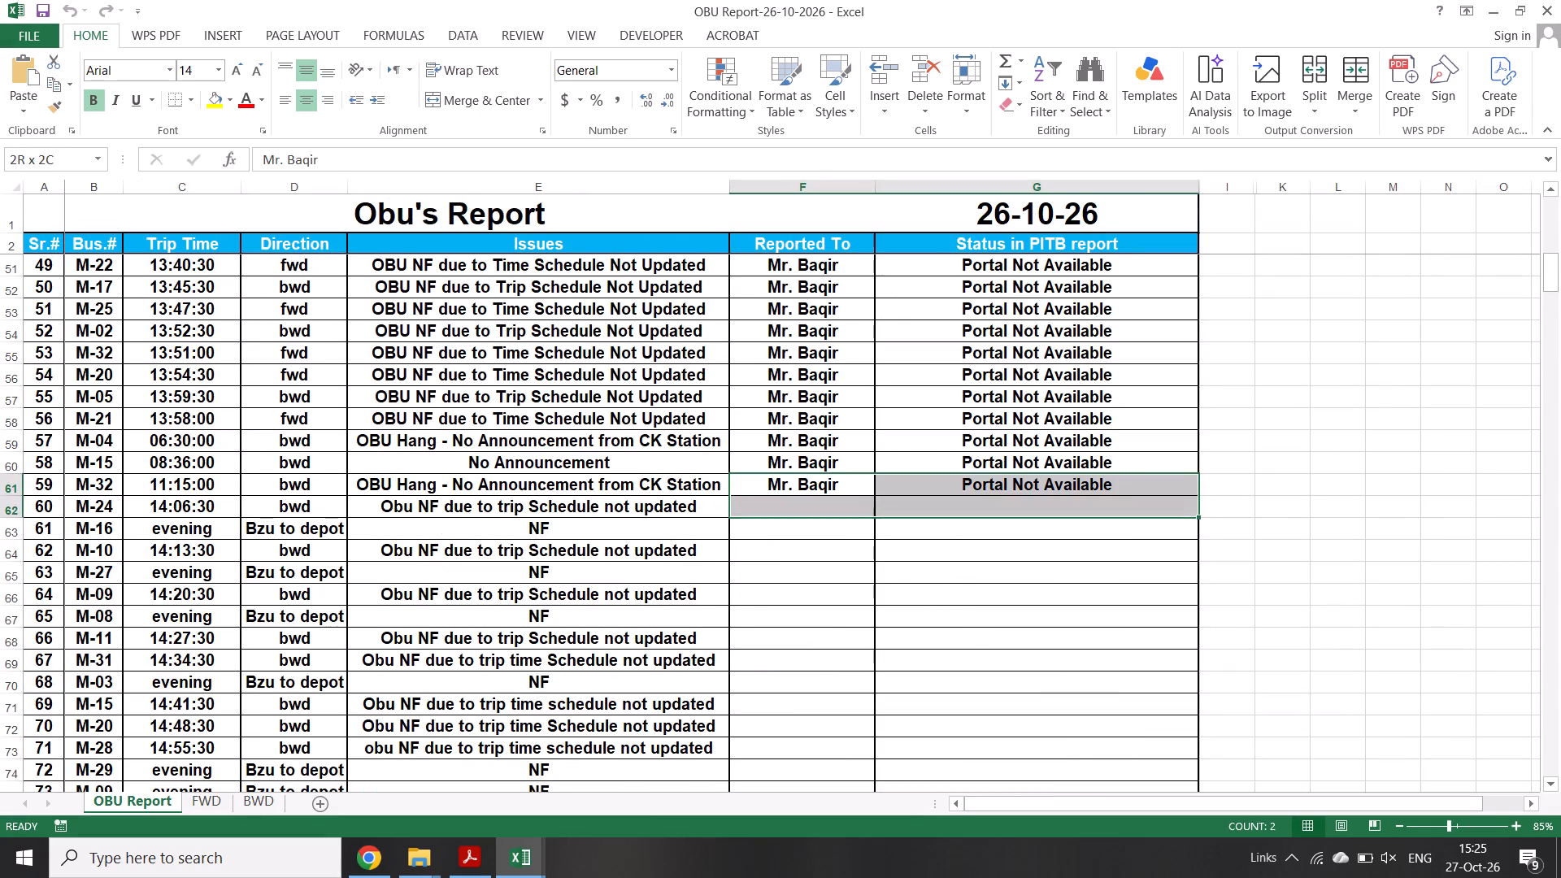
drag(1015, 499, 1022, 499)
click(1107, 497)
drag(818, 478, 976, 483)
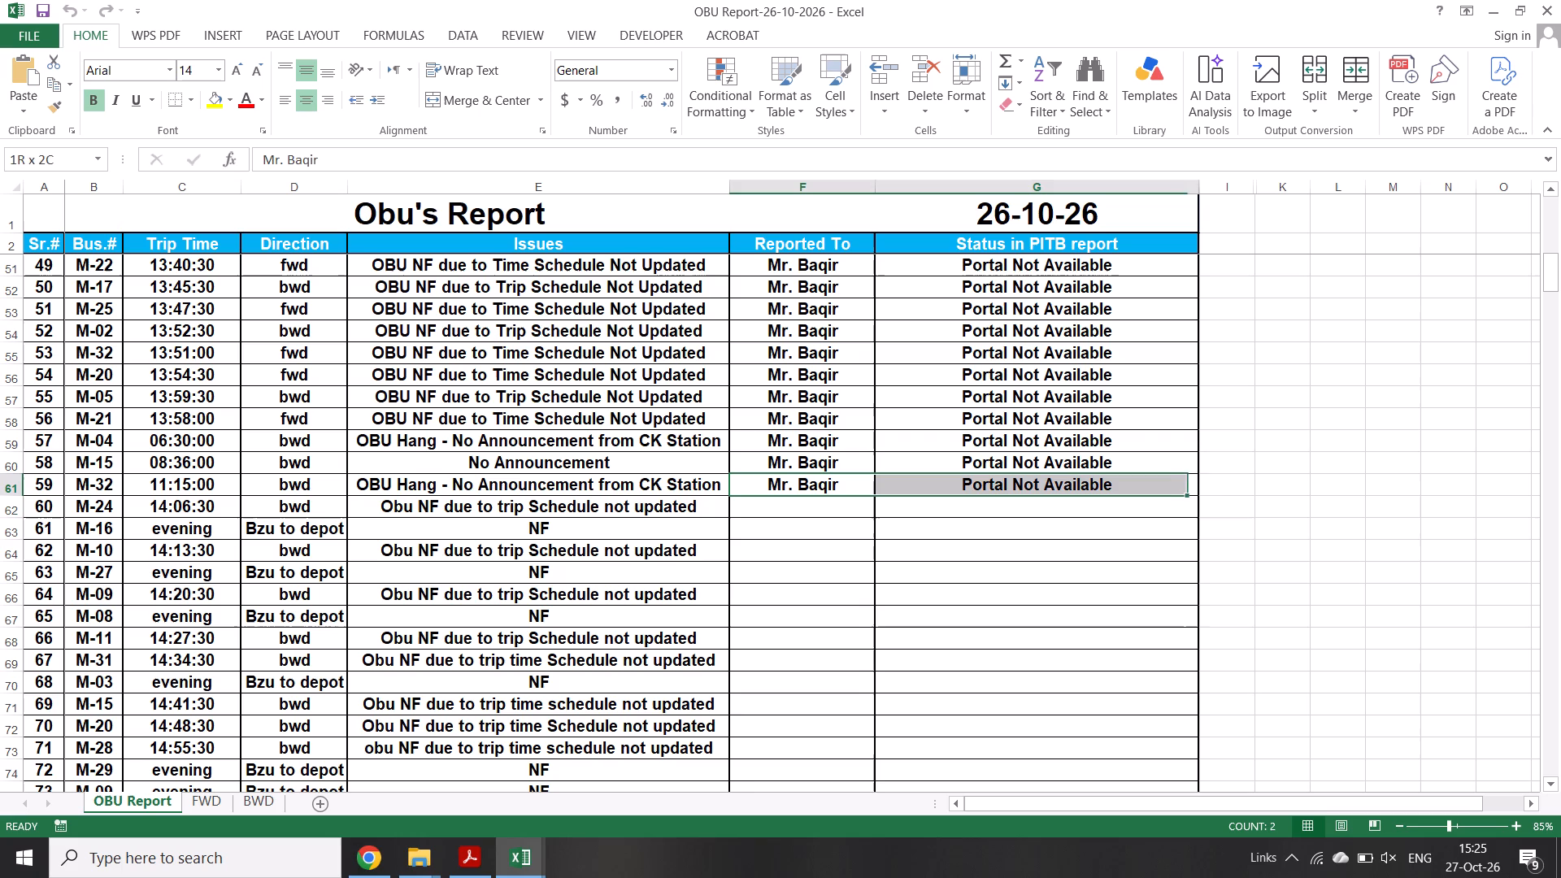
drag(976, 483, 1018, 484)
drag(1198, 494, 1167, 767)
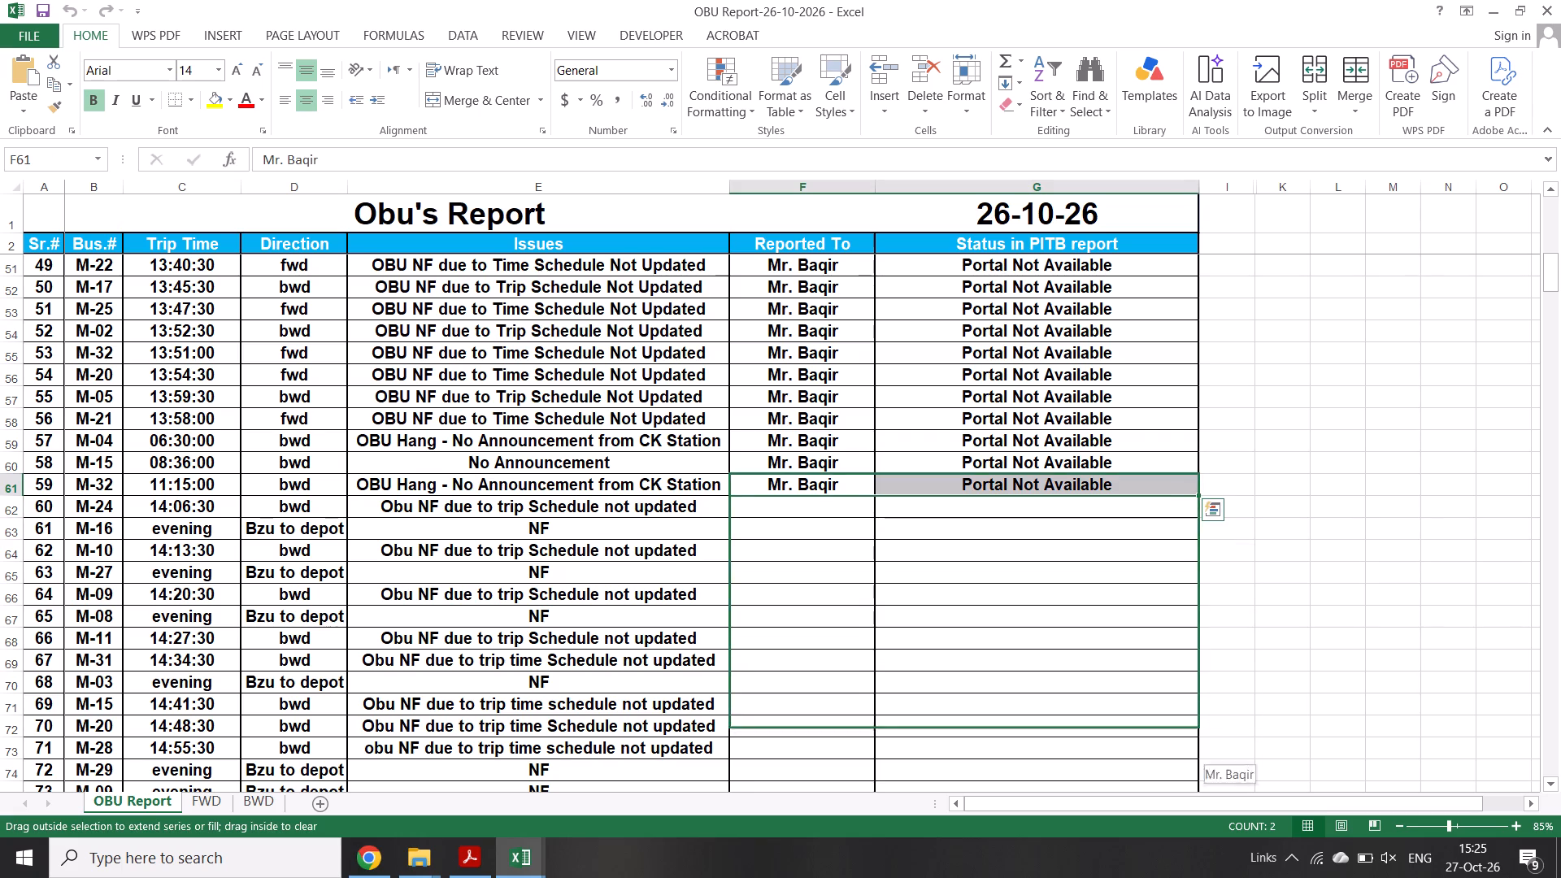
drag(1167, 767, 966, 178)
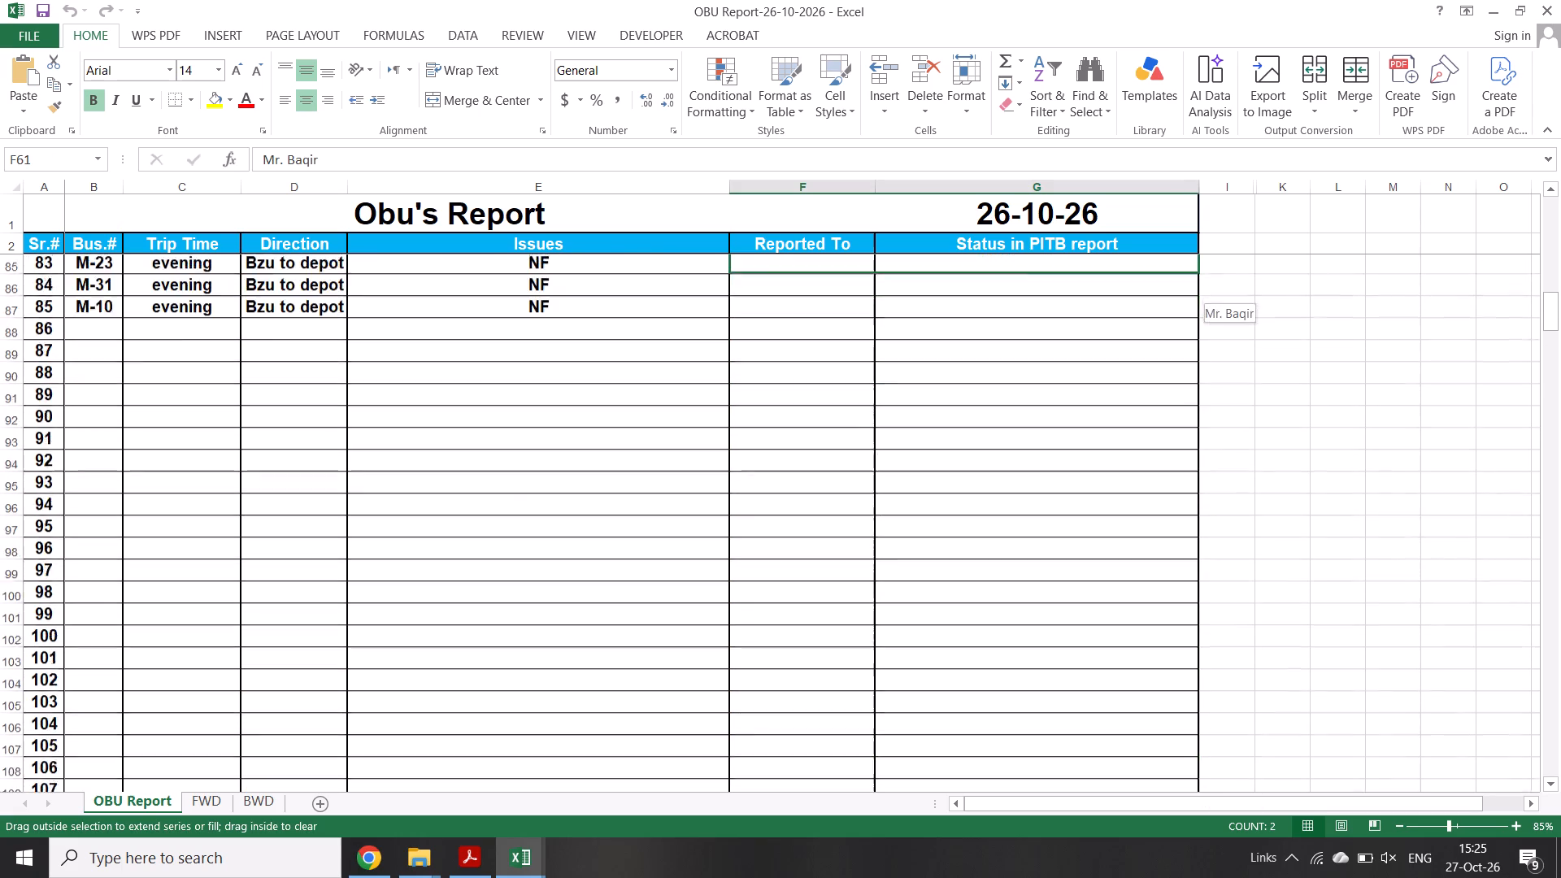
drag(966, 178, 890, 701)
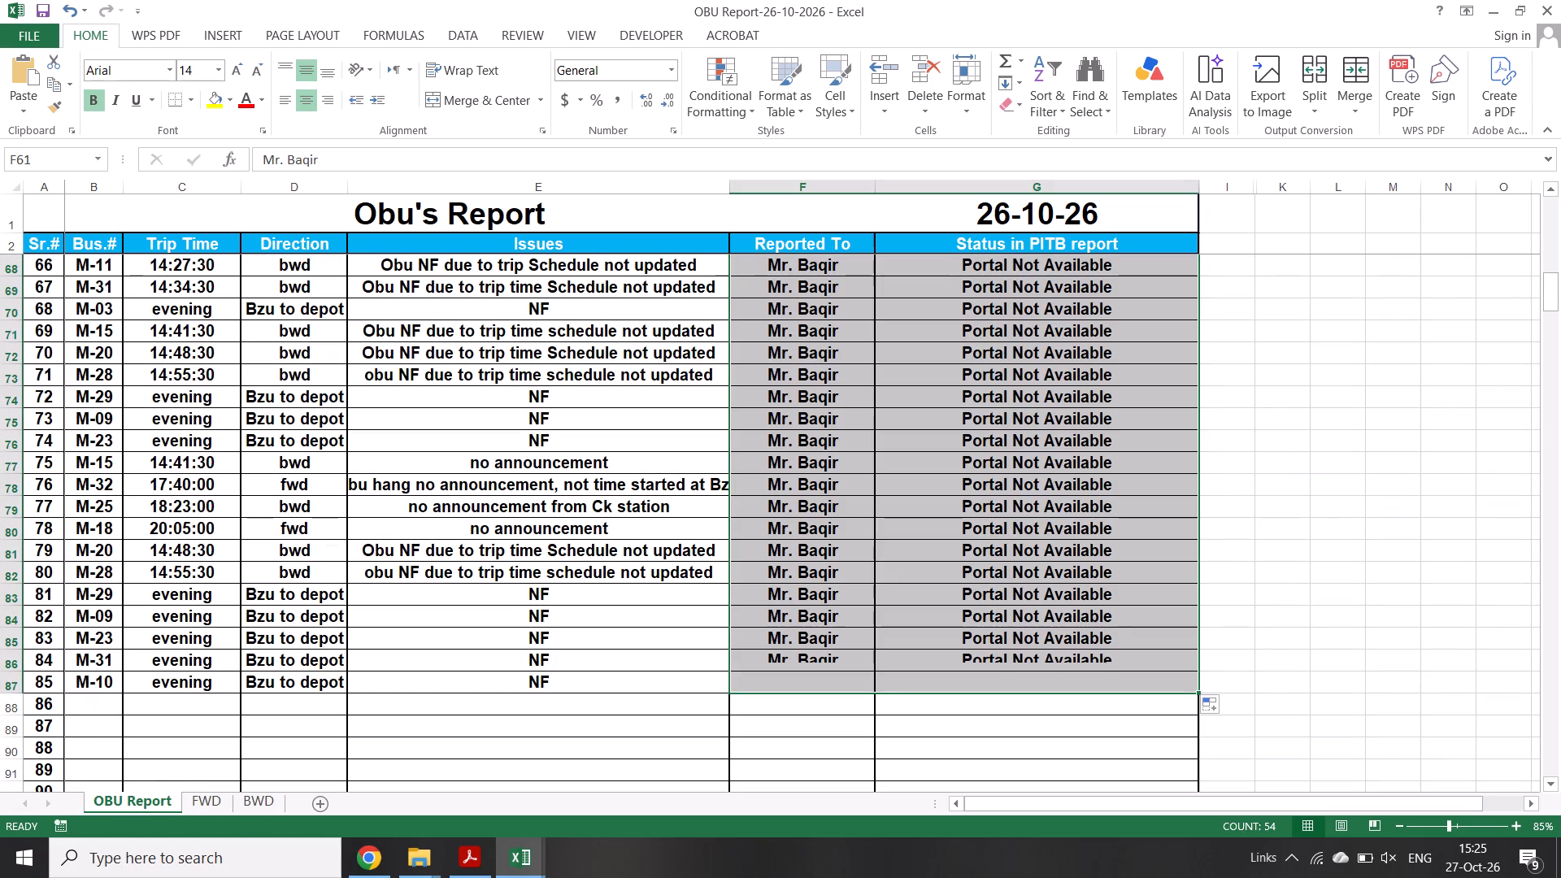
click(637, 727)
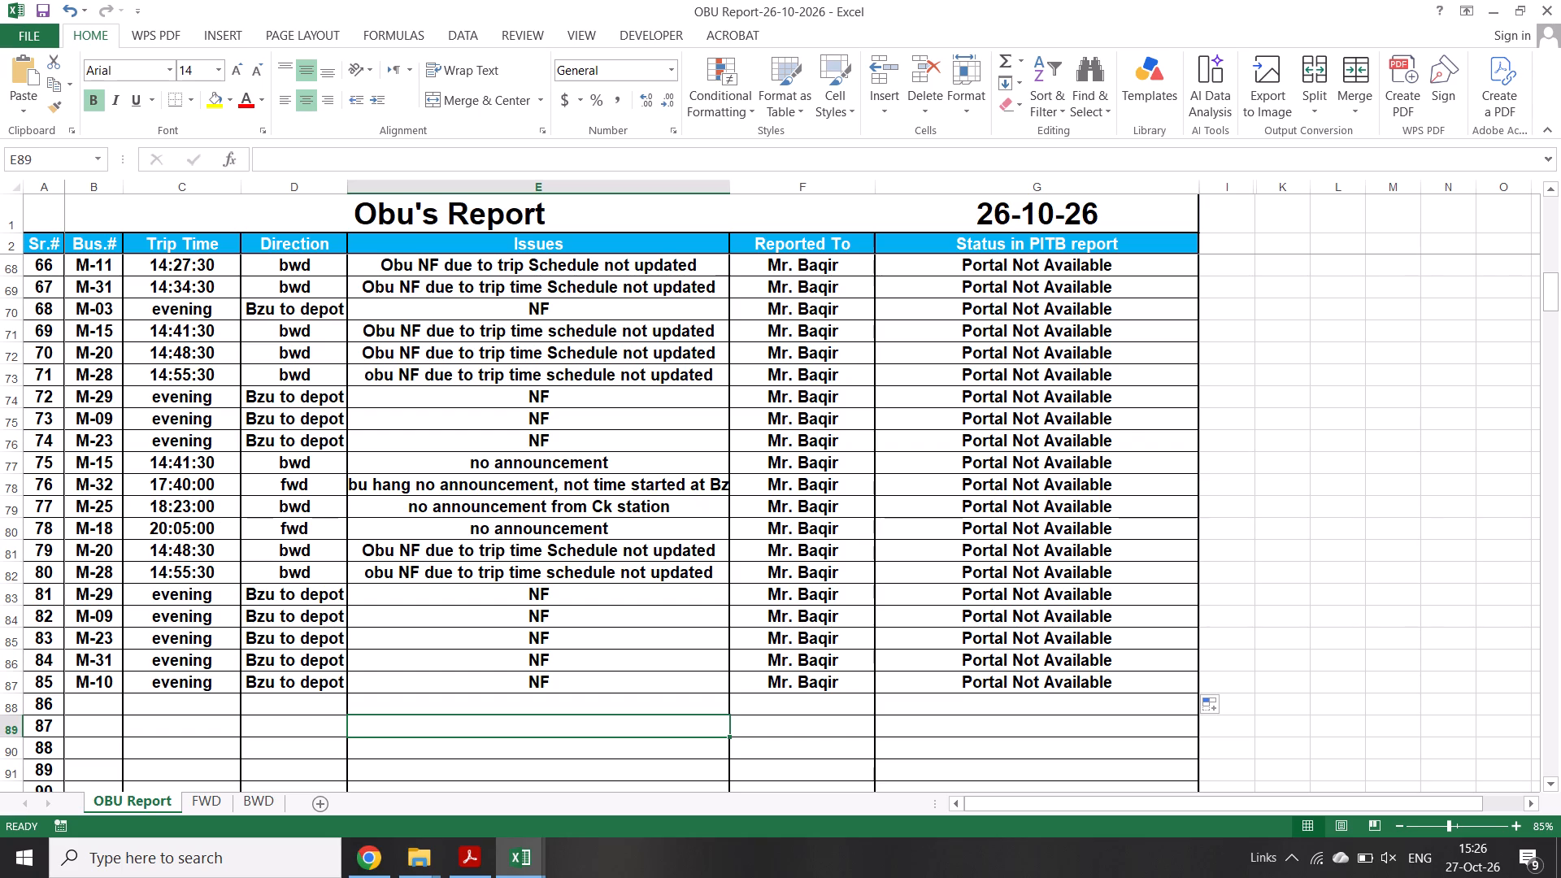
scroll(361, 579, up, 1)
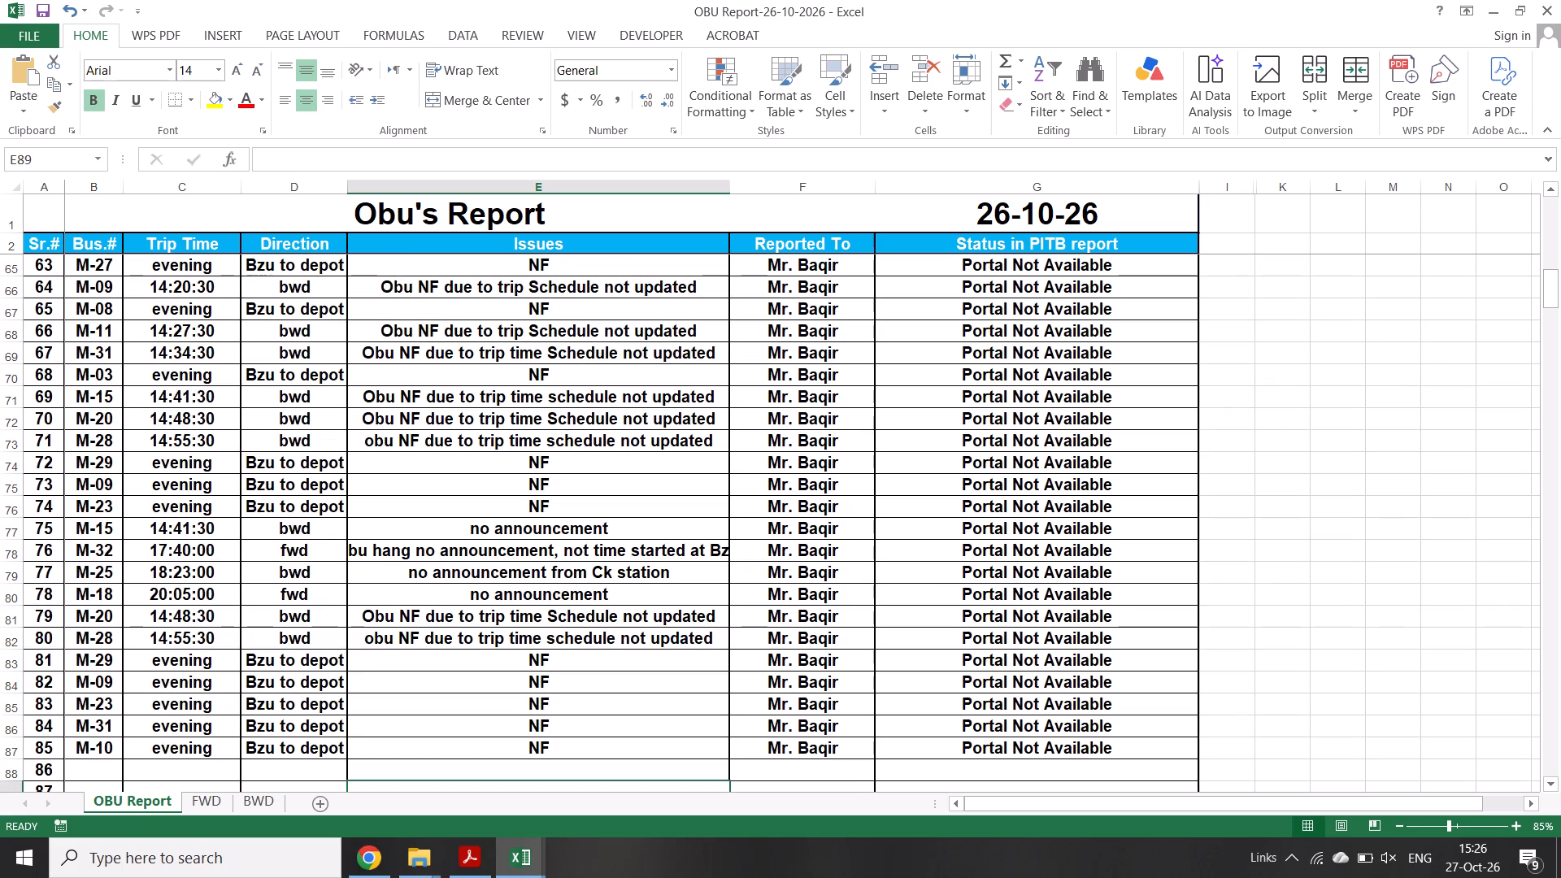
Bring up the open Excel workbooks to switch between them.
click(533, 859)
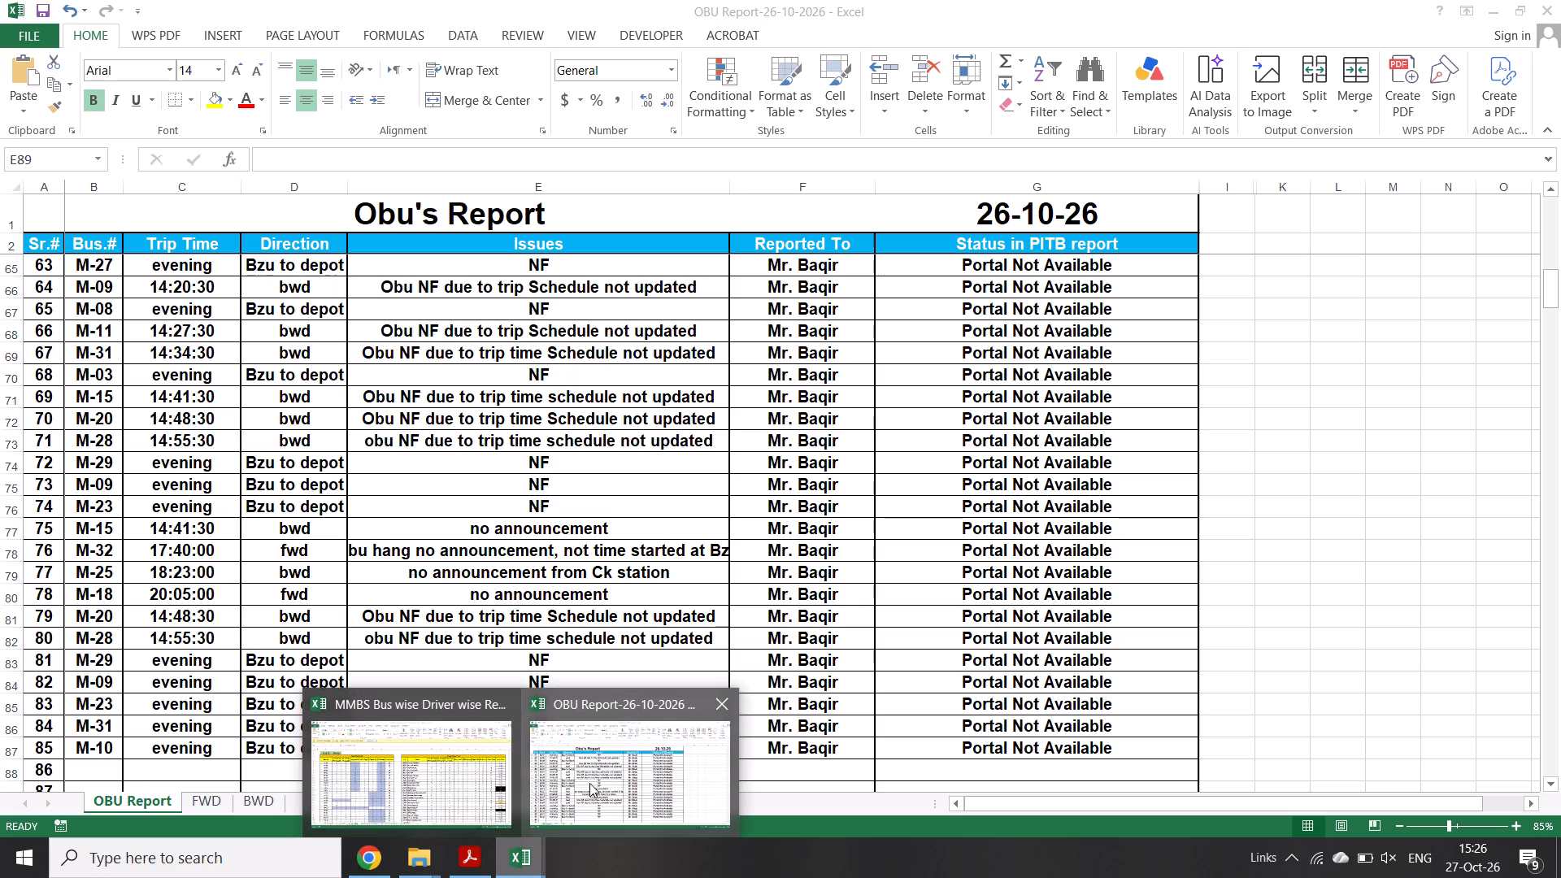
Switch to the MMBS workbook and copy the Forward (BZU to KC) bus codes from AB5 down on the 26-10-2026 sheet.
click(451, 778)
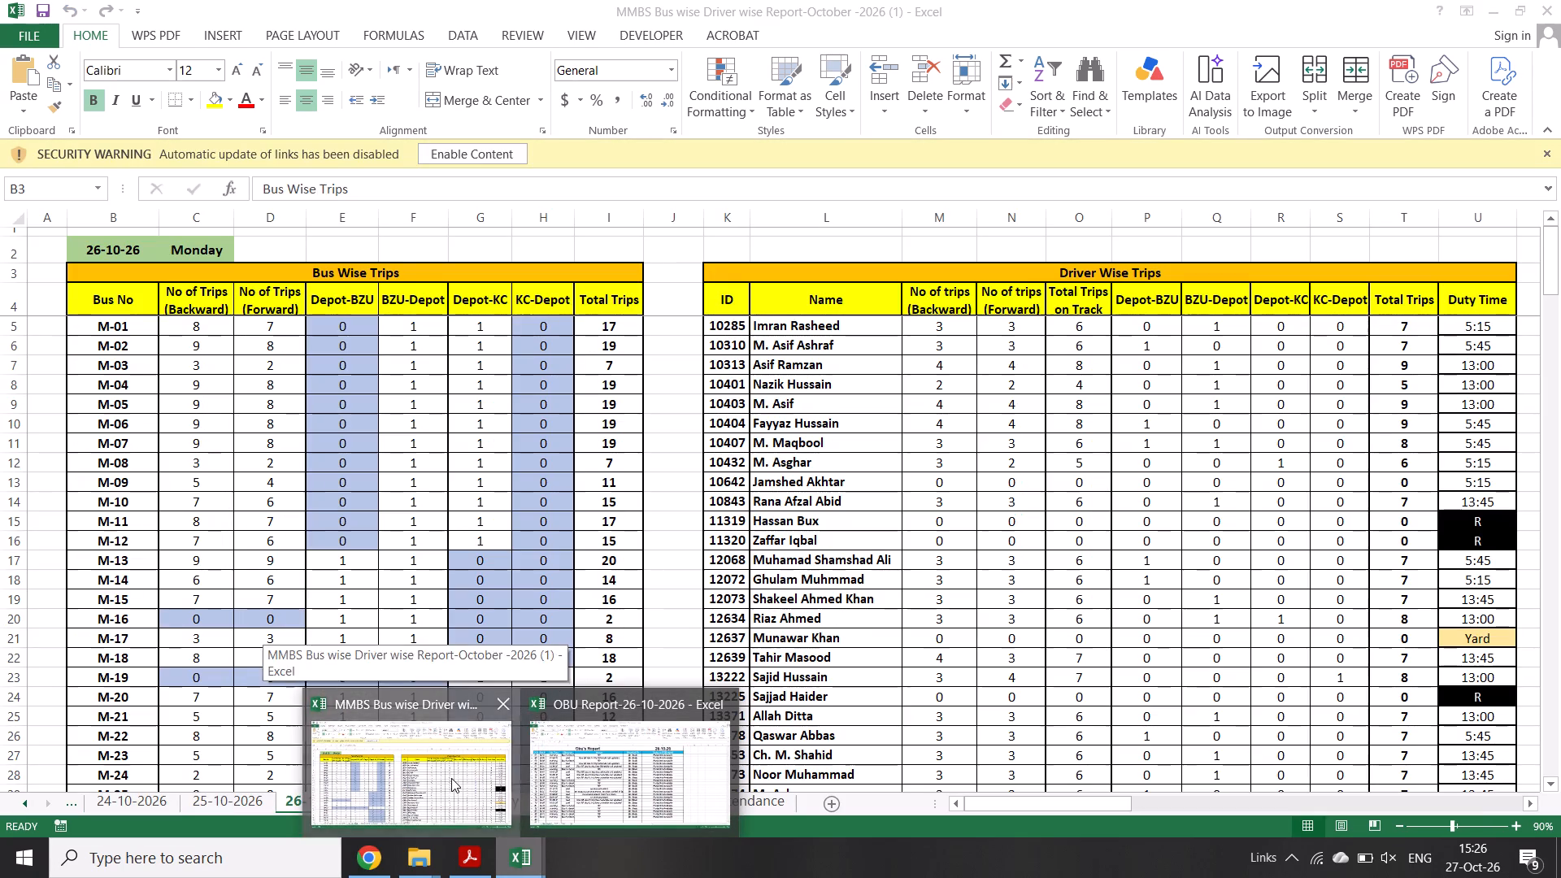
drag(1063, 801, 1172, 791)
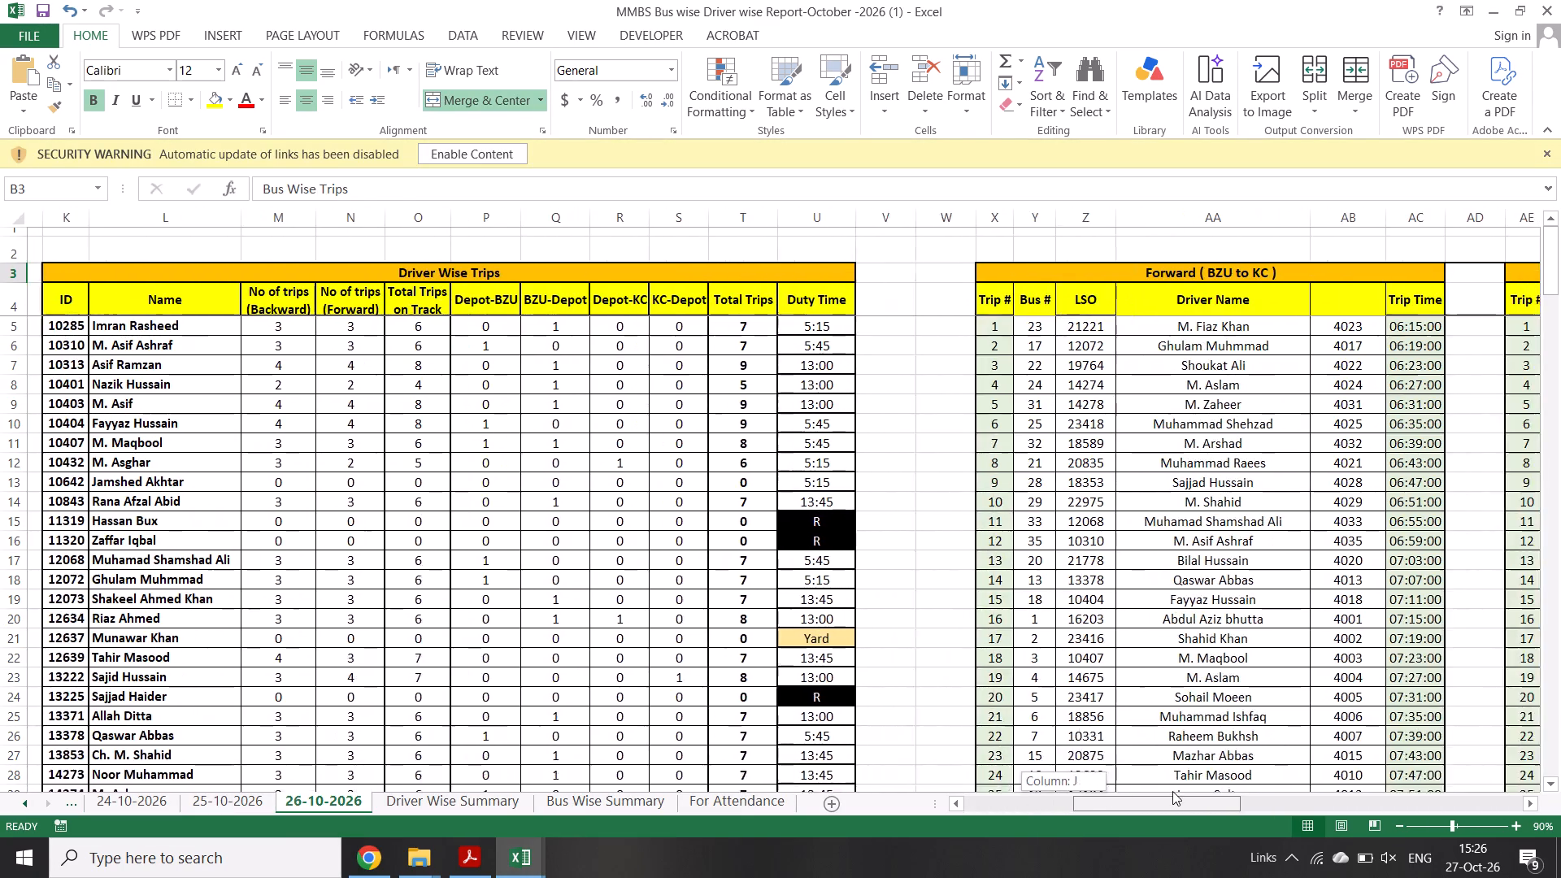
drag(1172, 791, 1236, 780)
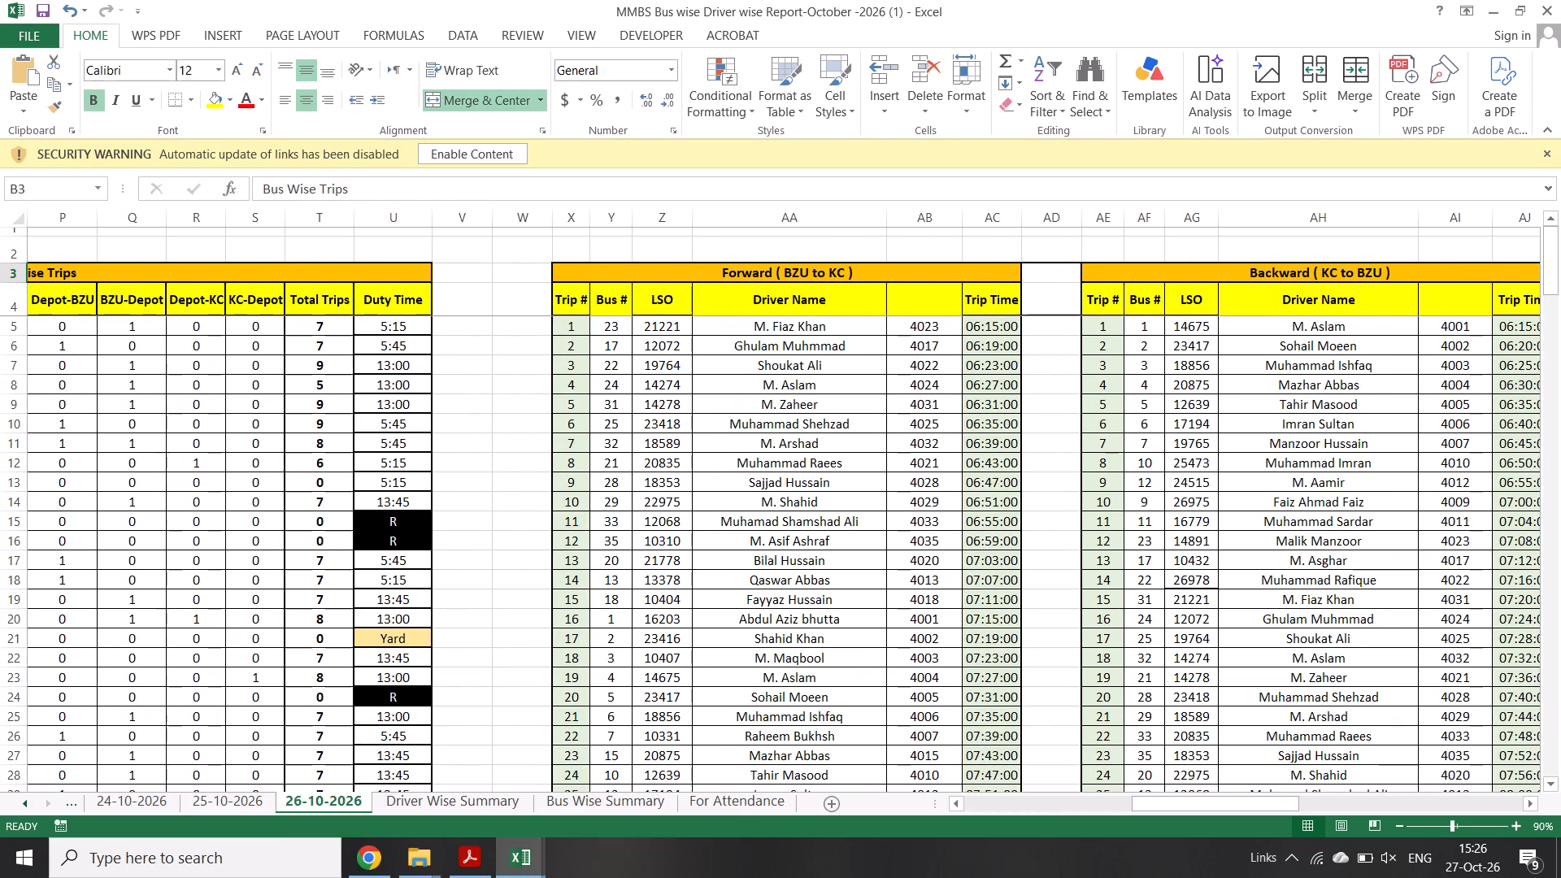
scroll(630, 344, up, 4)
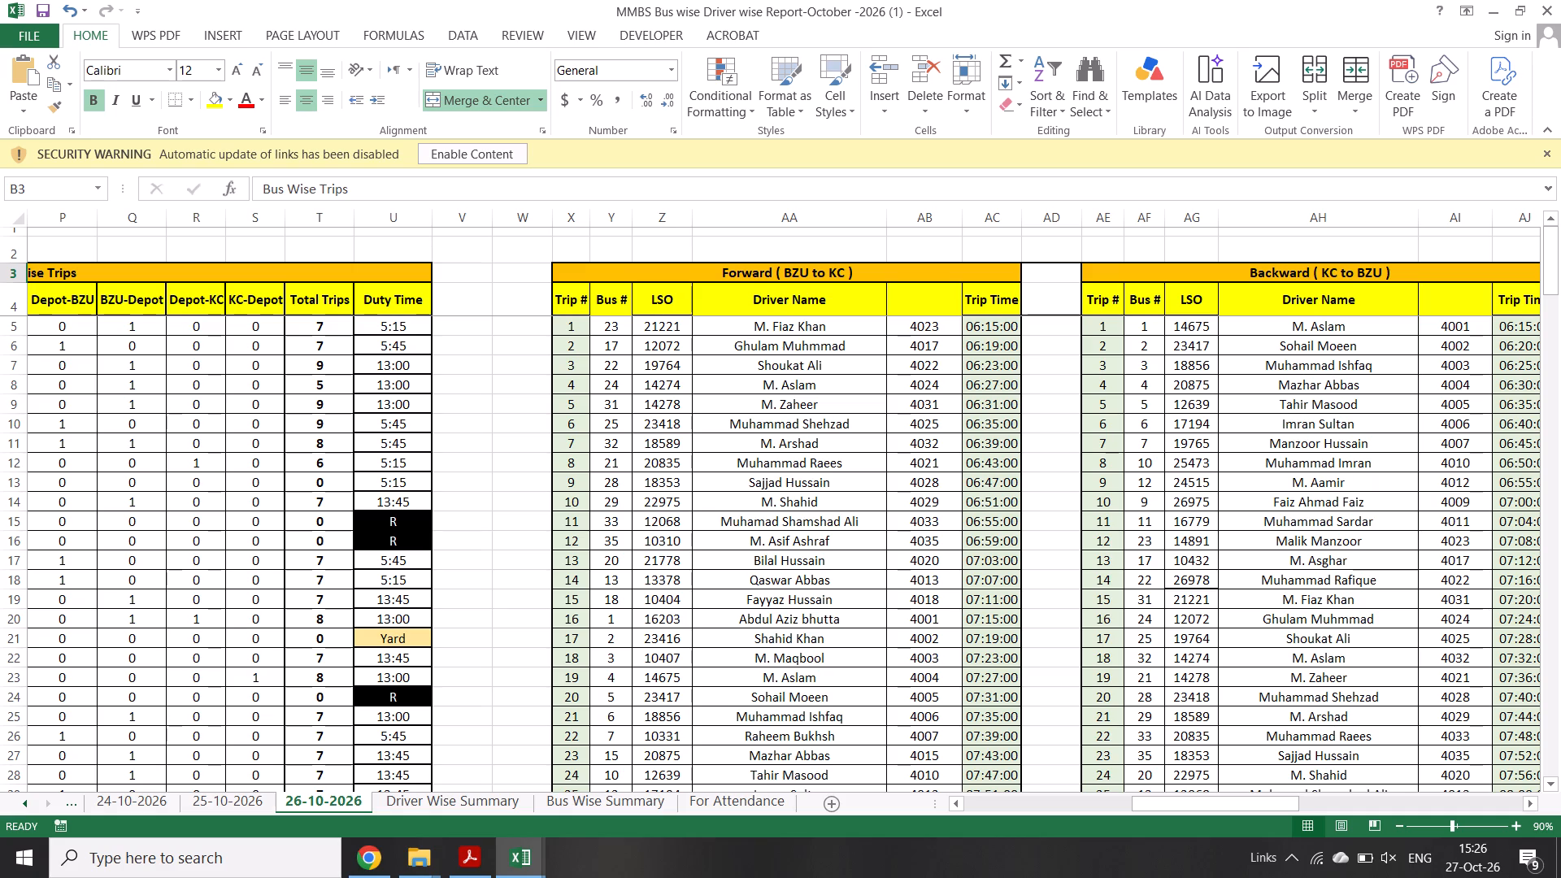
click(946, 324)
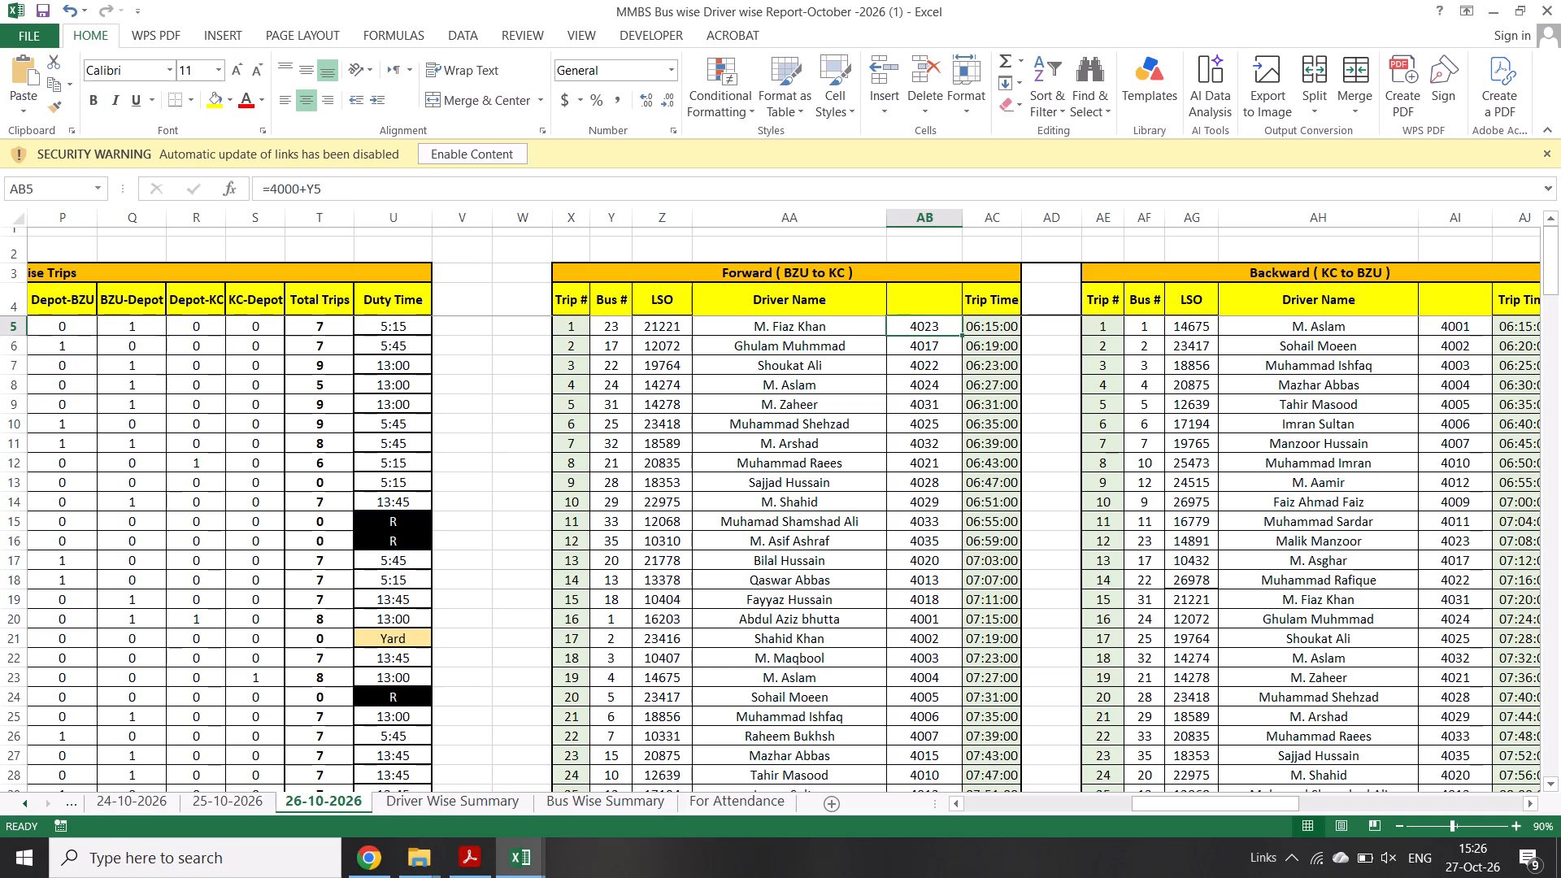
key(ctrl+shift+Down)
key(ctrl+c)
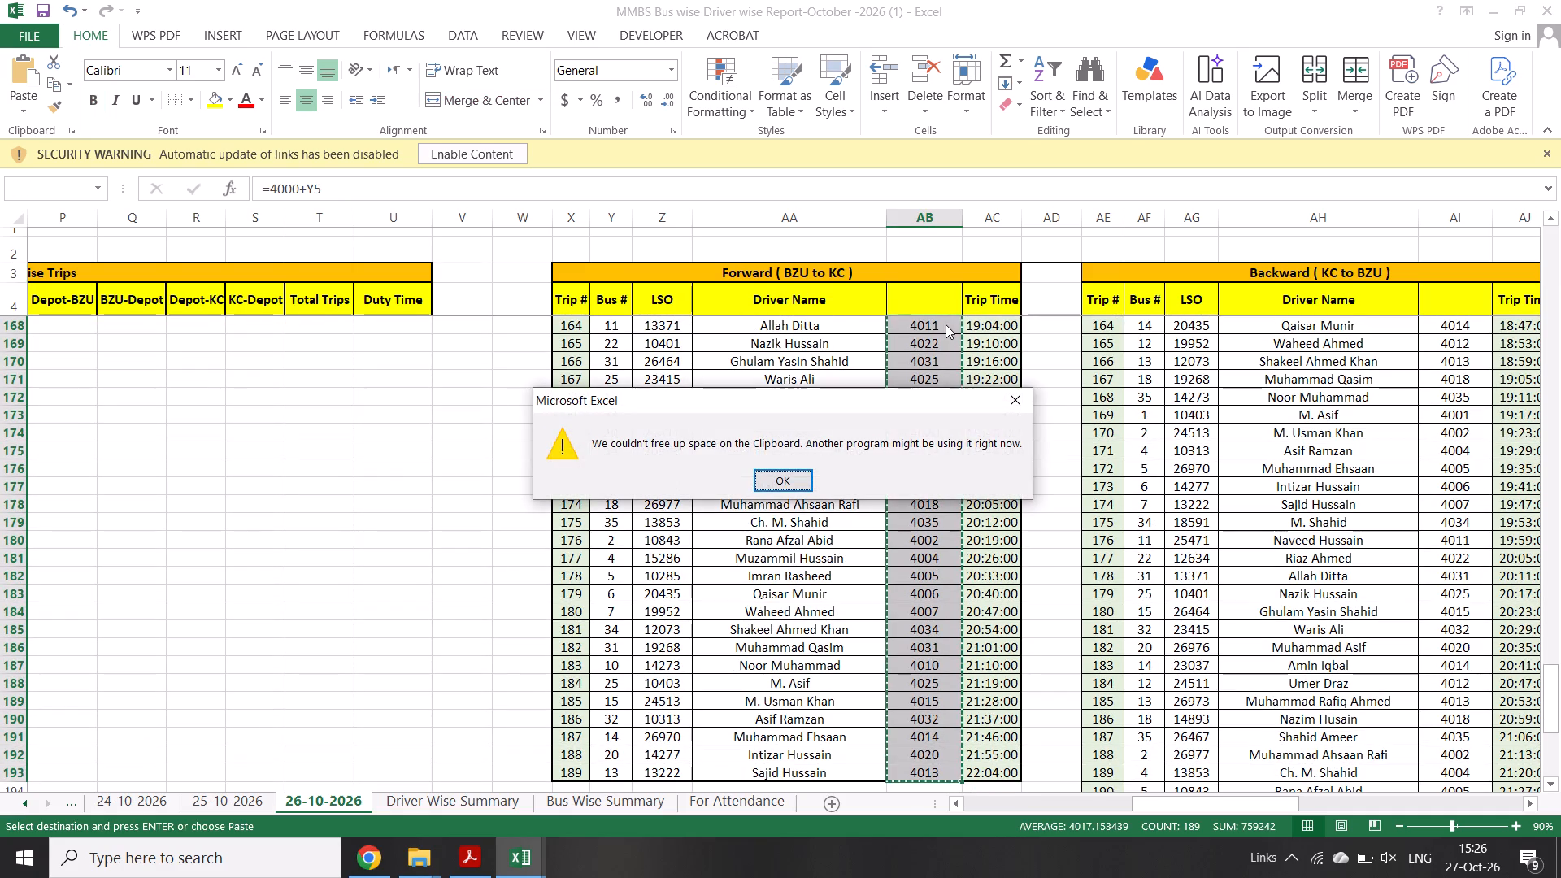
key(alt+Tab)
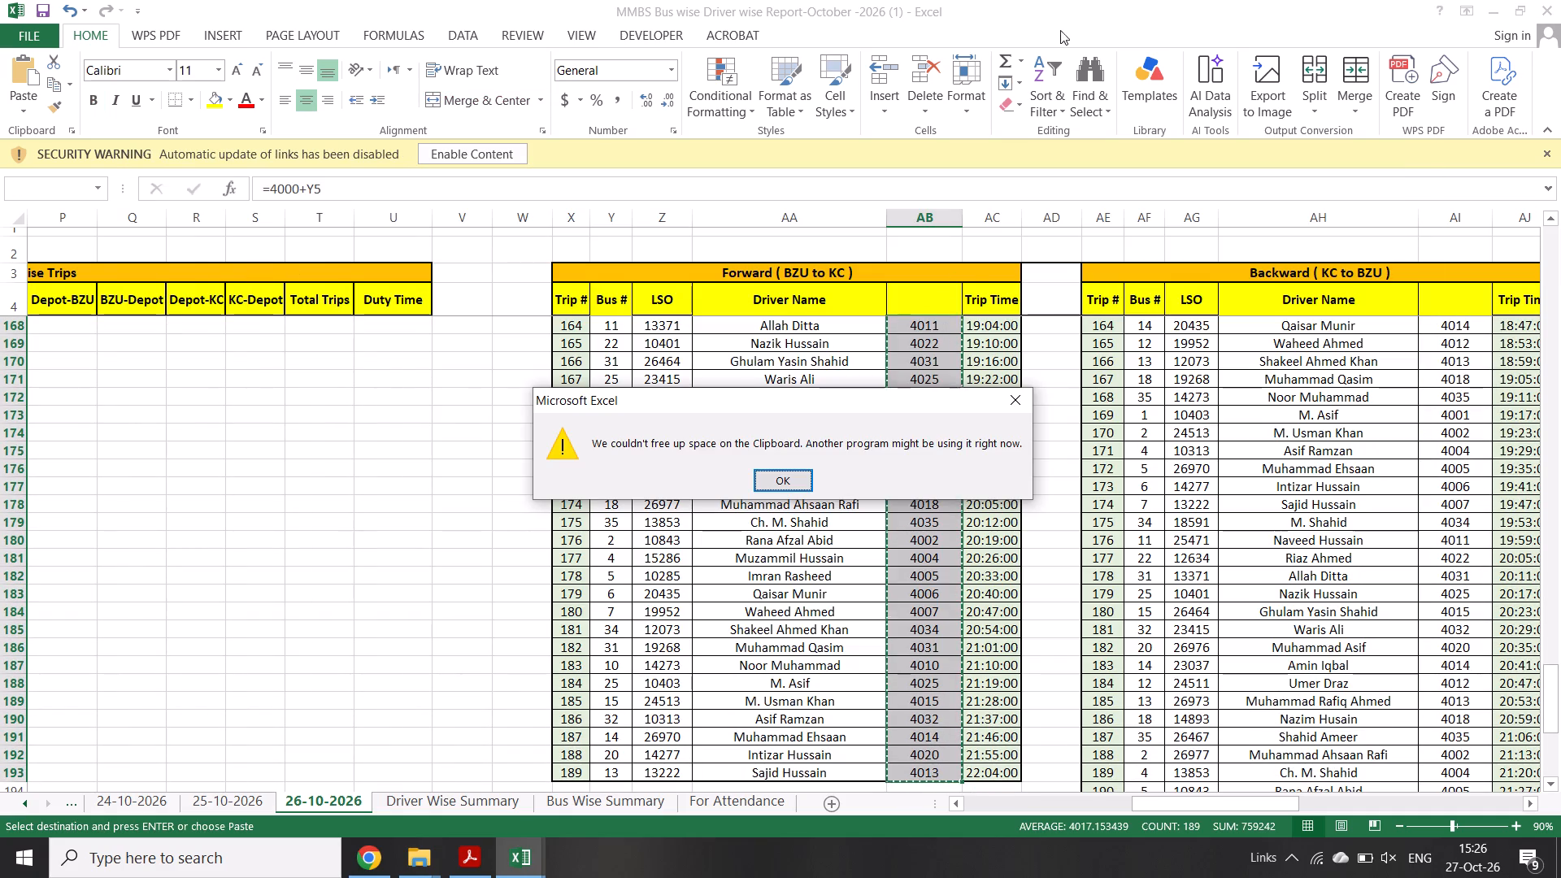
click(774, 474)
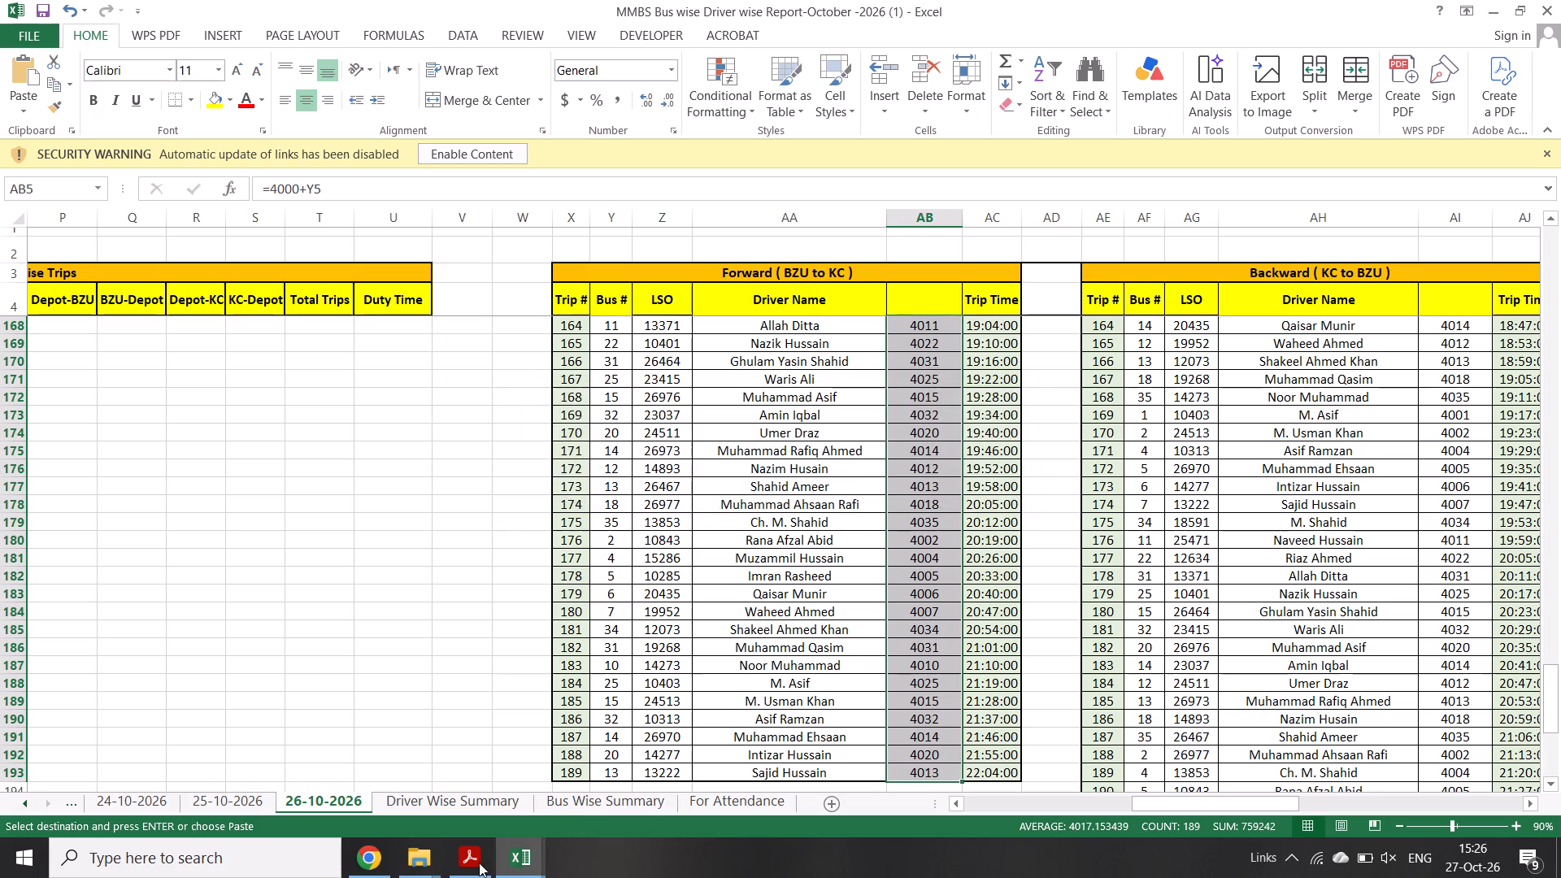
In OBU Report-26-10-2026, paste the forward bus codes as values from B3 on the FWD sheet and check them to the last row.
click(523, 863)
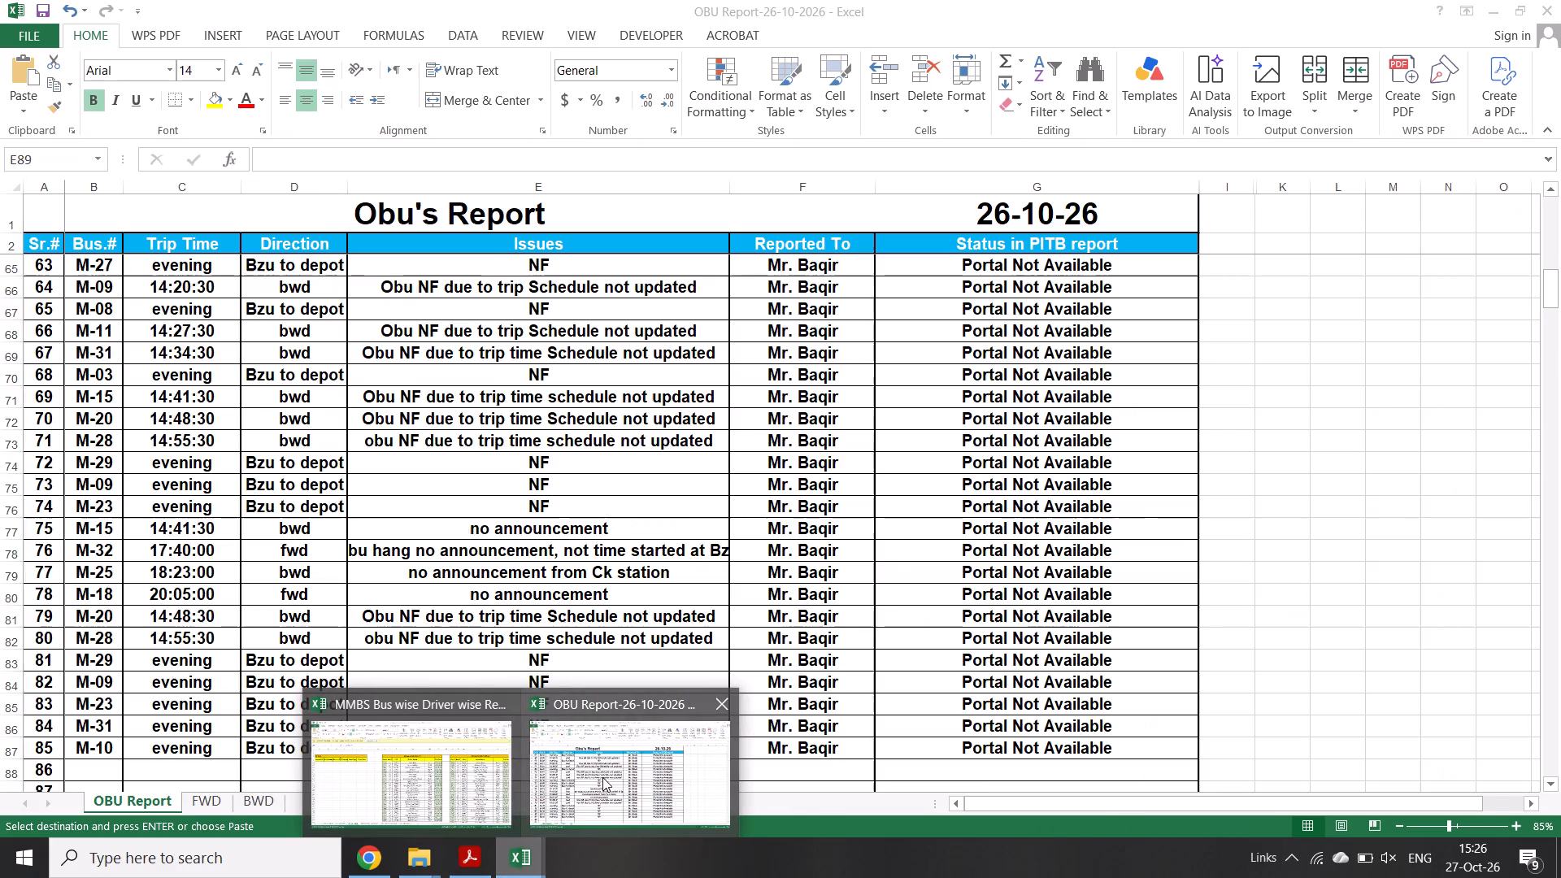
click(602, 777)
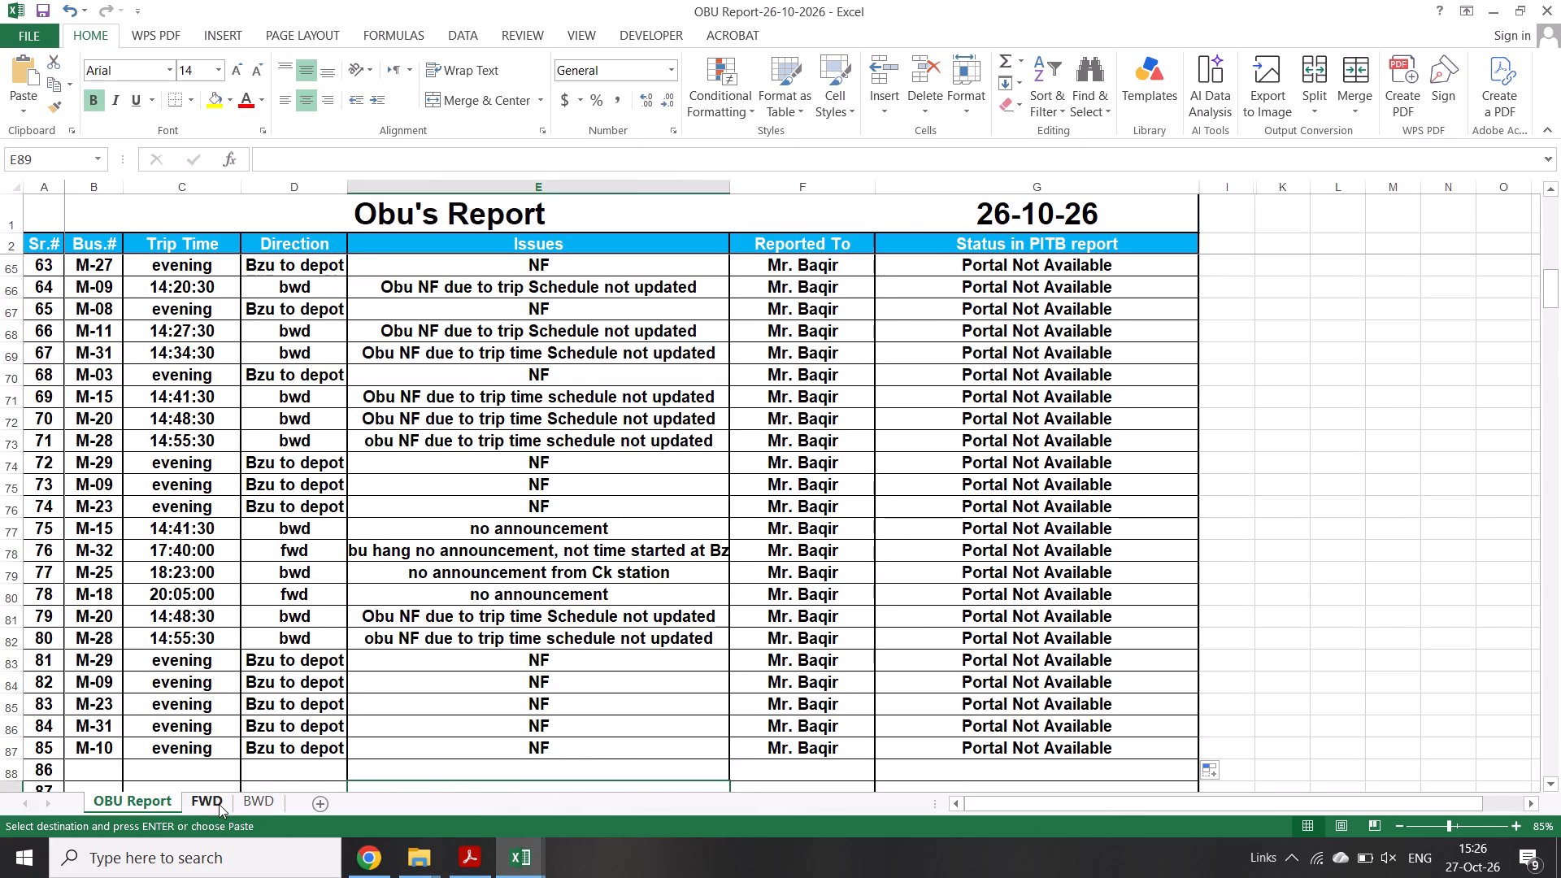
click(218, 804)
scroll(65, 328, up, 2)
click(56, 326)
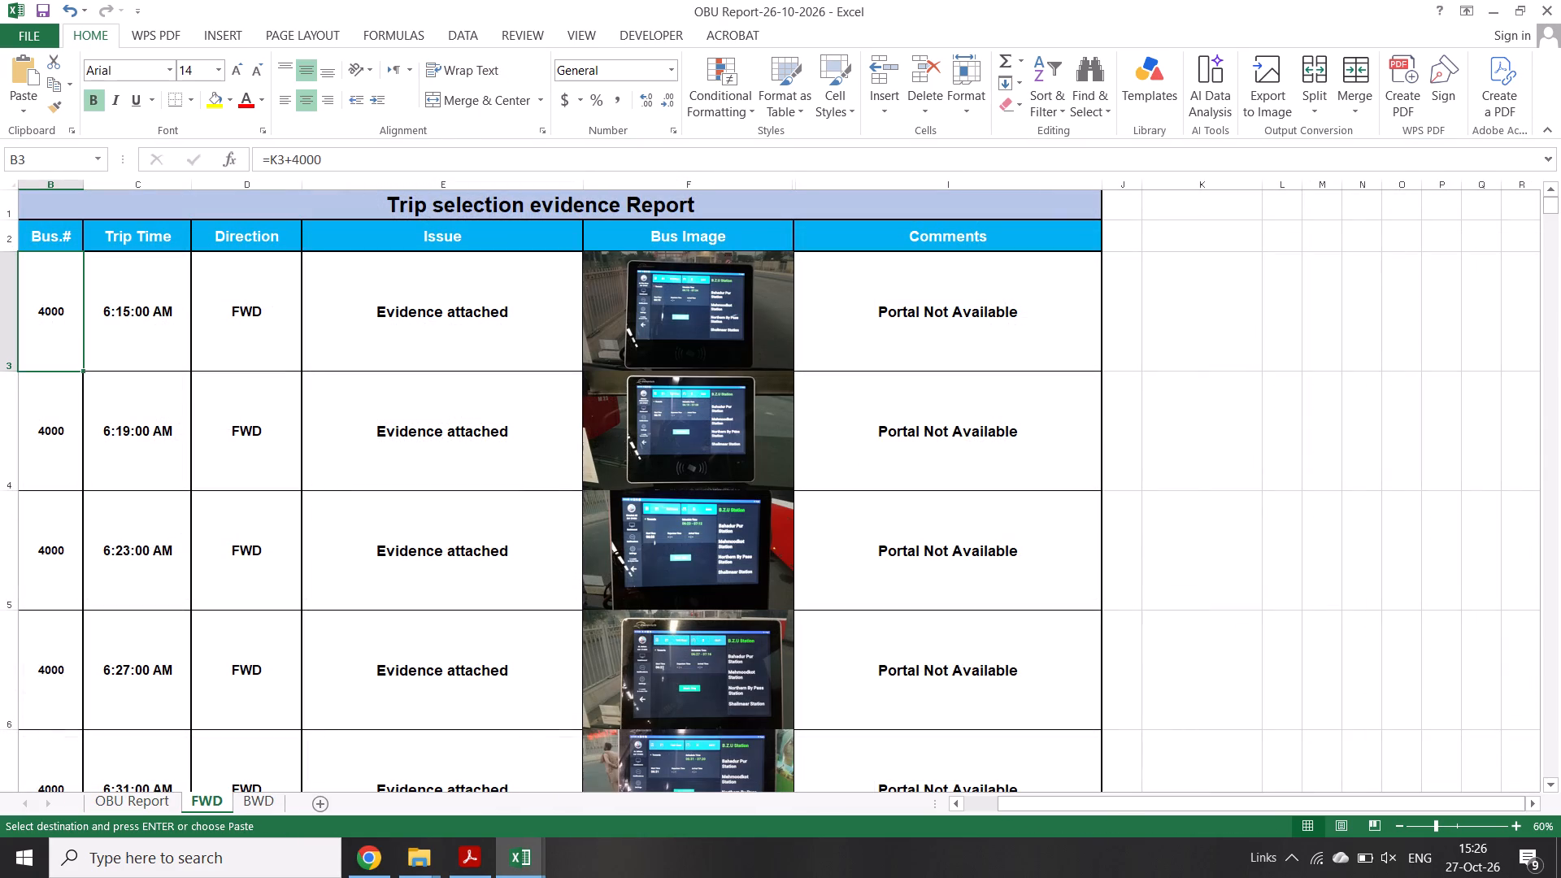
click(28, 106)
click(25, 229)
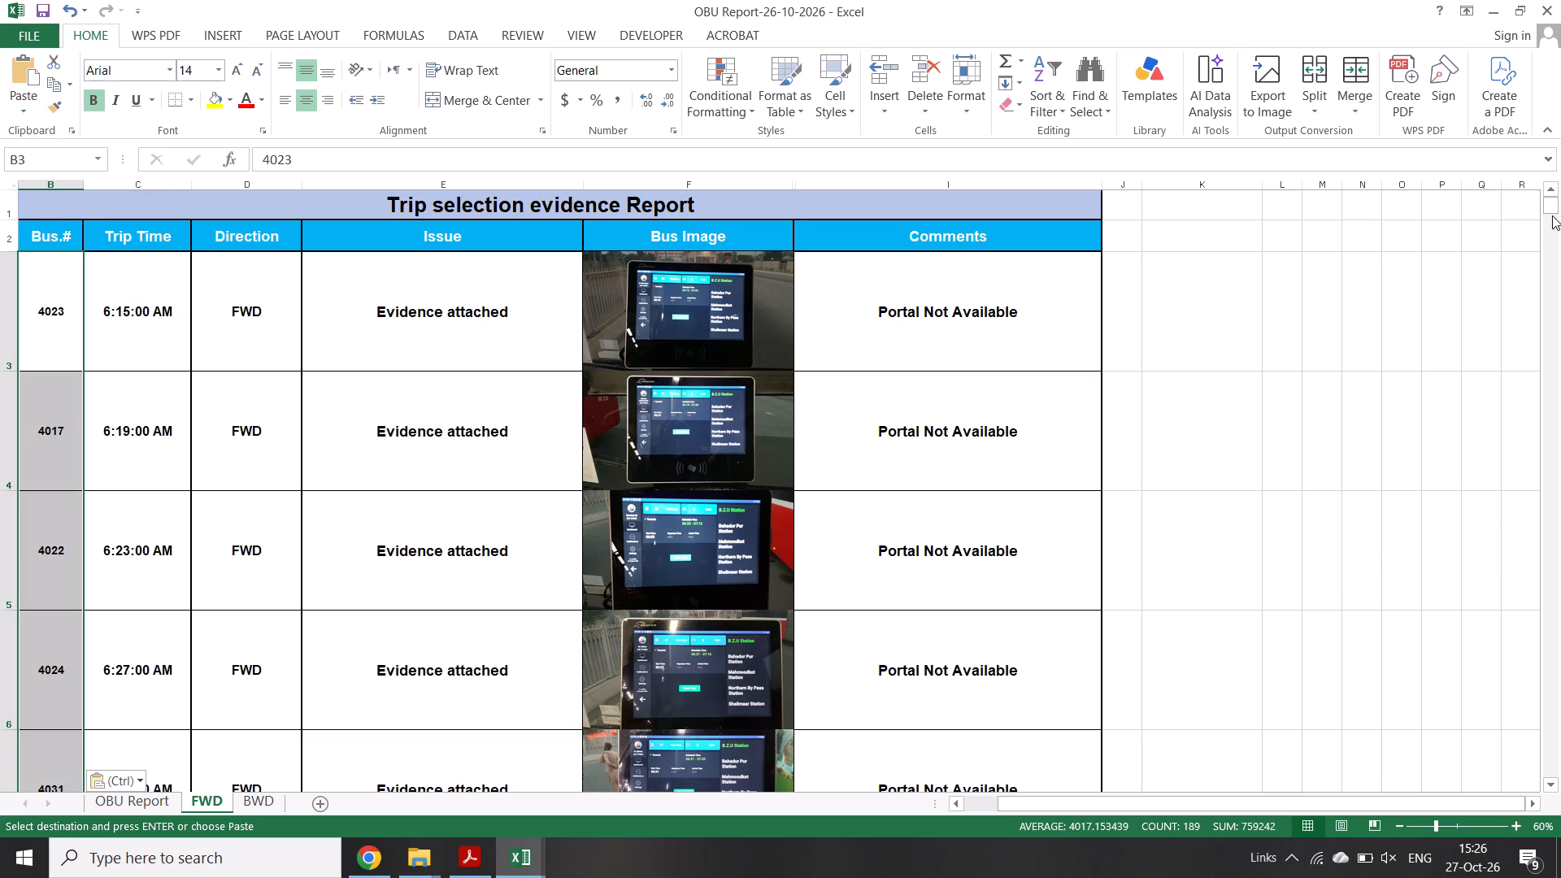
drag(1550, 210, 1557, 332)
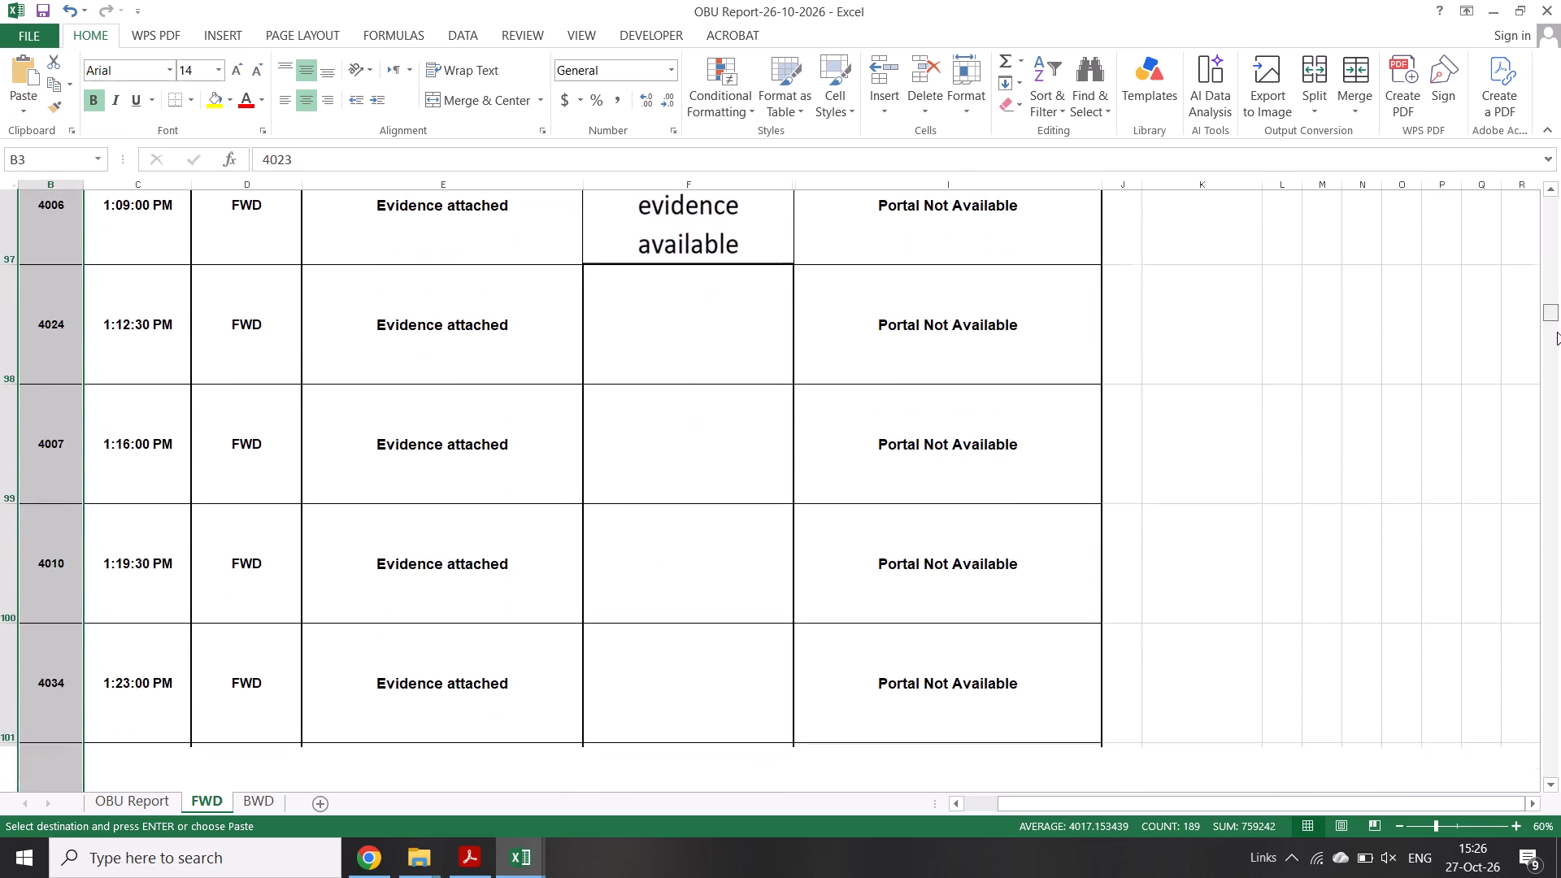
drag(1557, 332, 1559, 427)
scroll(853, 306, up, 4)
scroll(853, 306, down, 1)
scroll(759, 517, down, 2)
scroll(658, 526, up, 1)
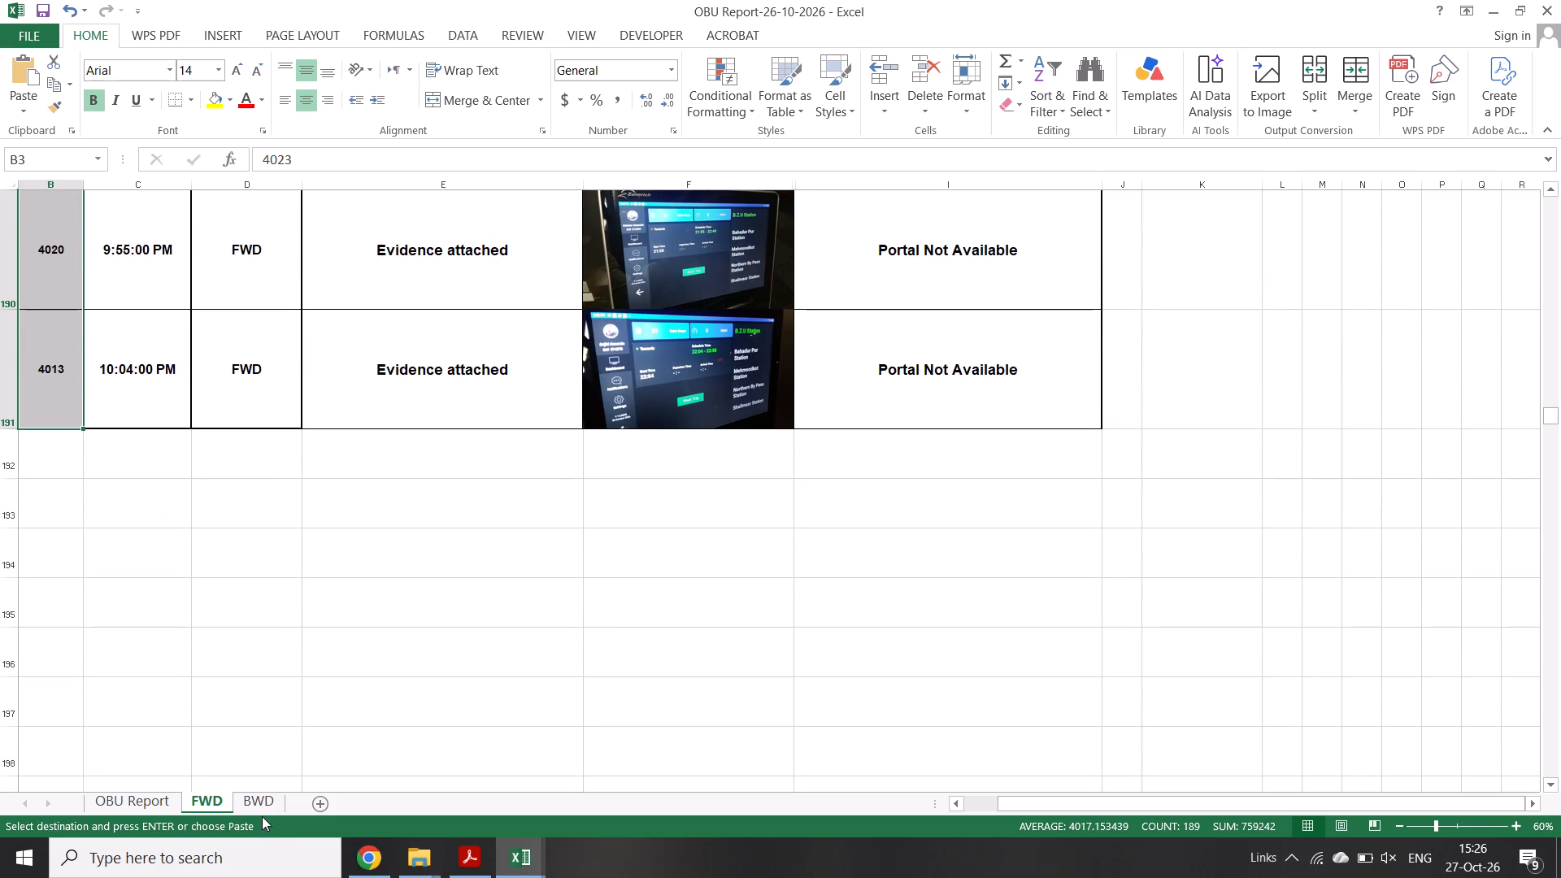
Bring up the top of the BWD sheet, and copy the Backward (KC to BZU) bus codes from AI5 down in the MMBS workbook.
click(255, 806)
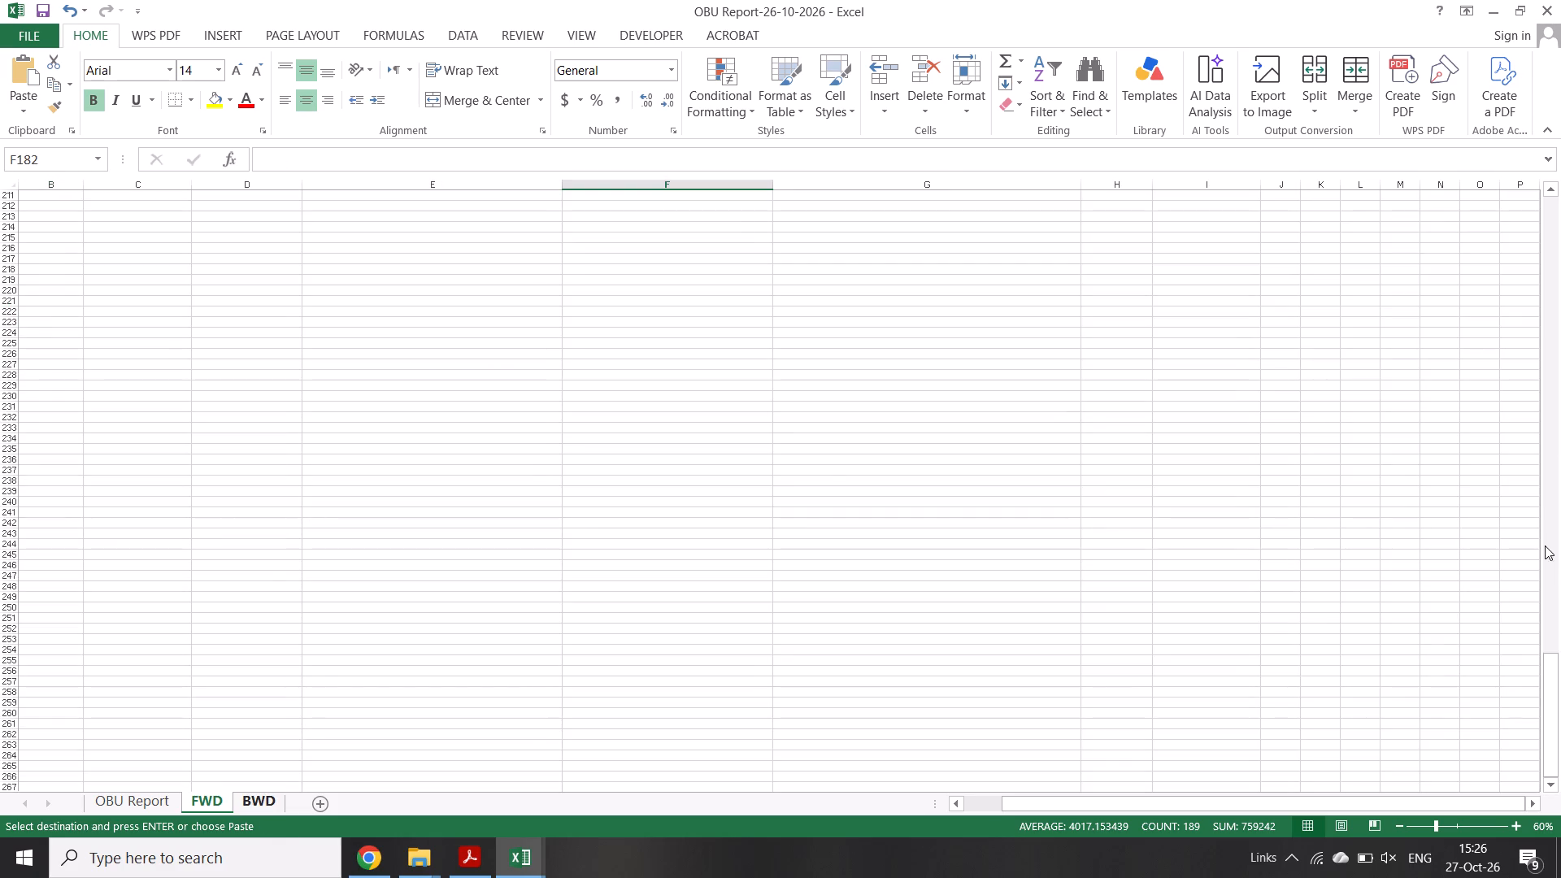
drag(1553, 690, 1521, 163)
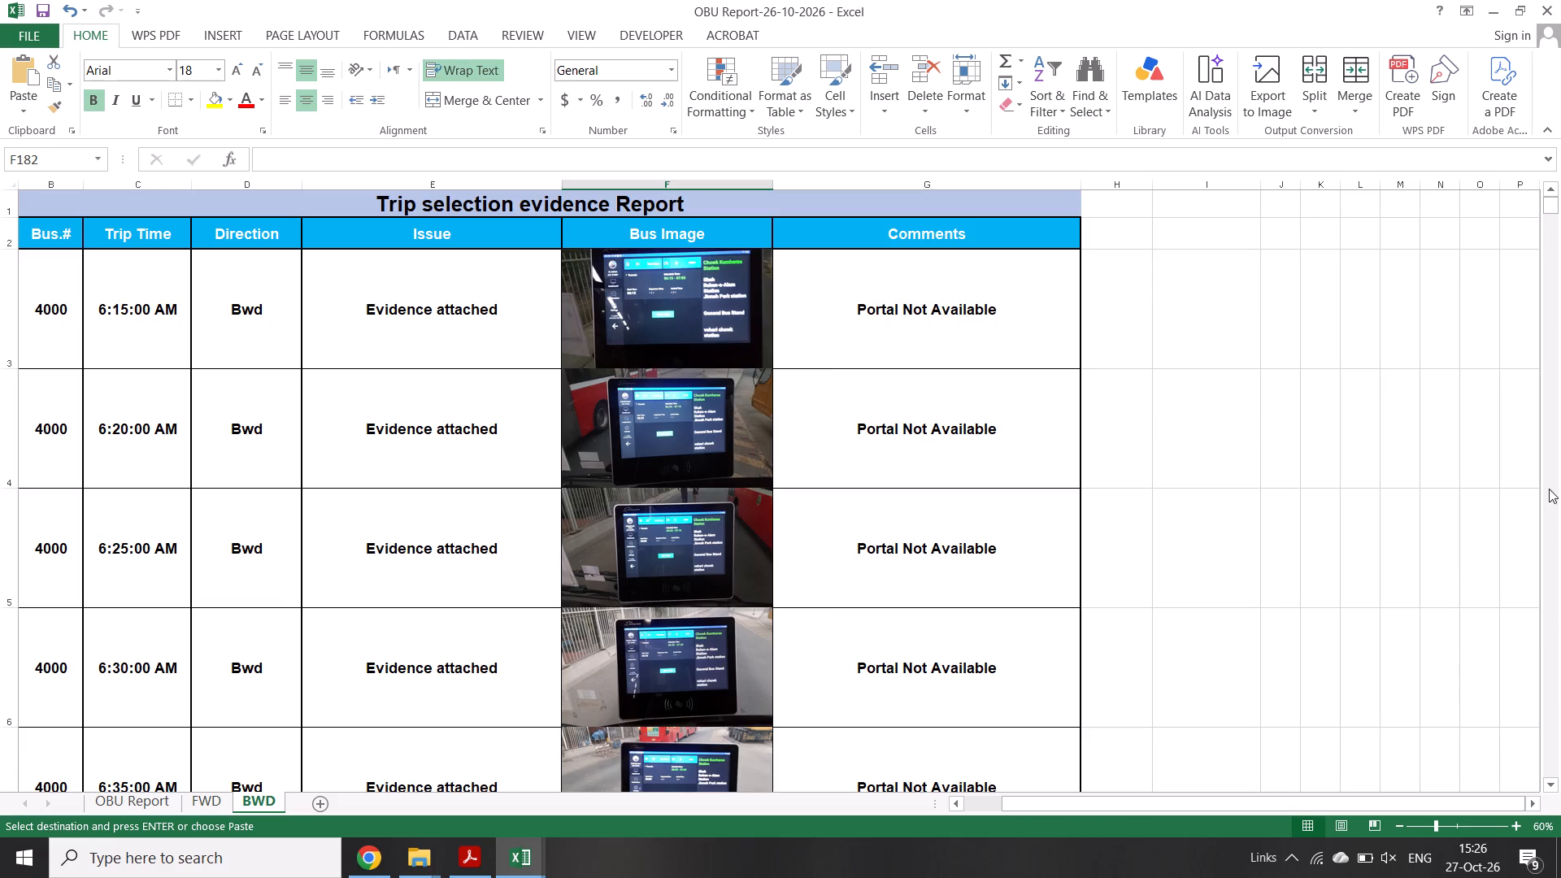
scroll(166, 347, up, 5)
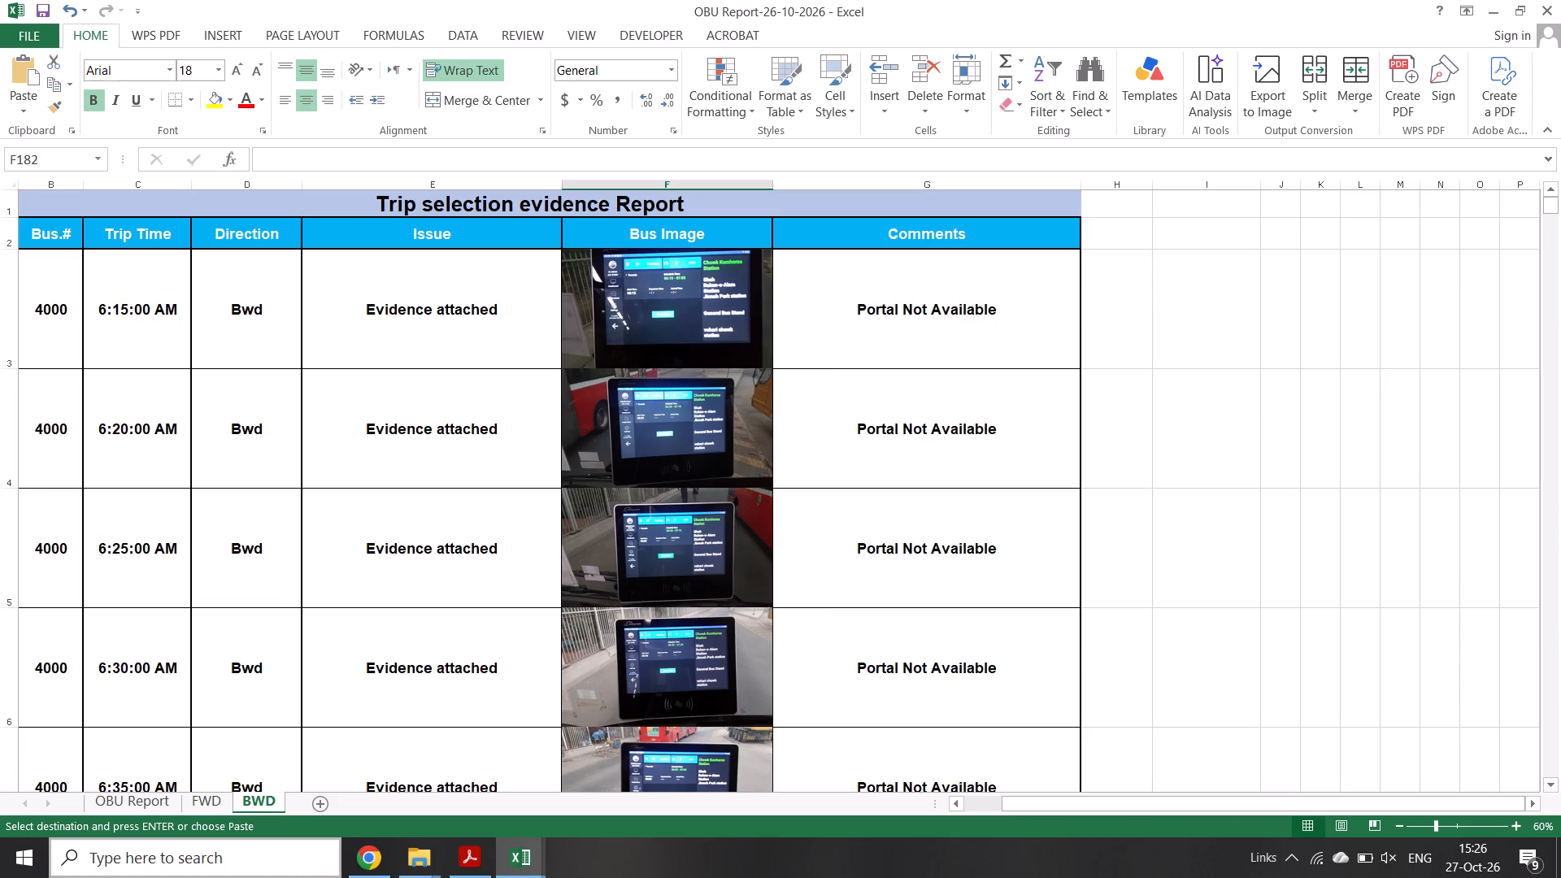
click(525, 841)
click(482, 792)
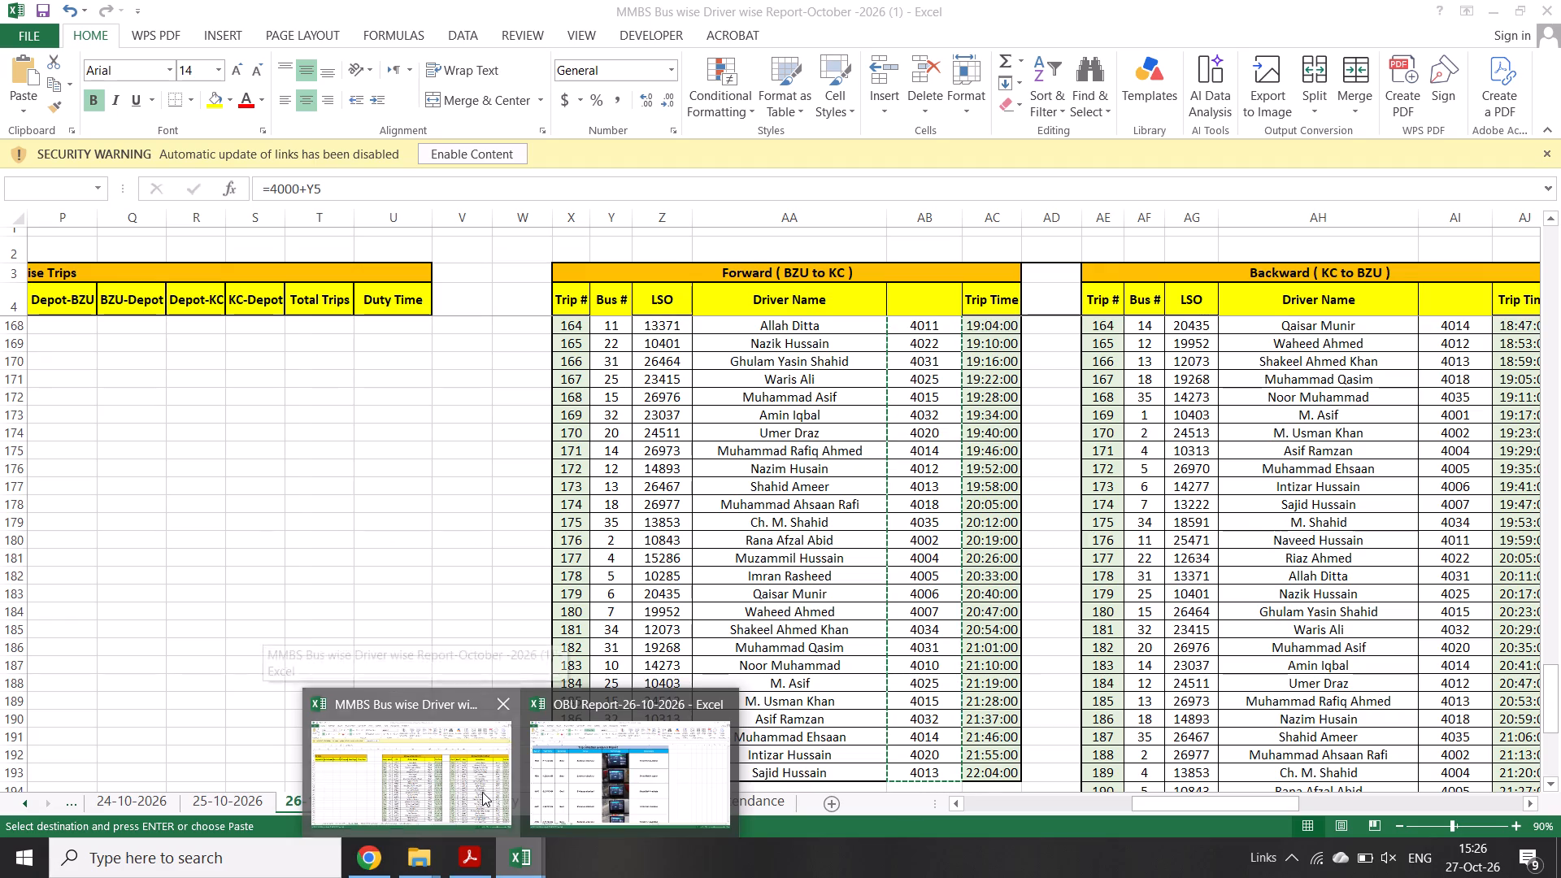
scroll(1267, 507, up, 20)
scroll(1267, 507, up, 3)
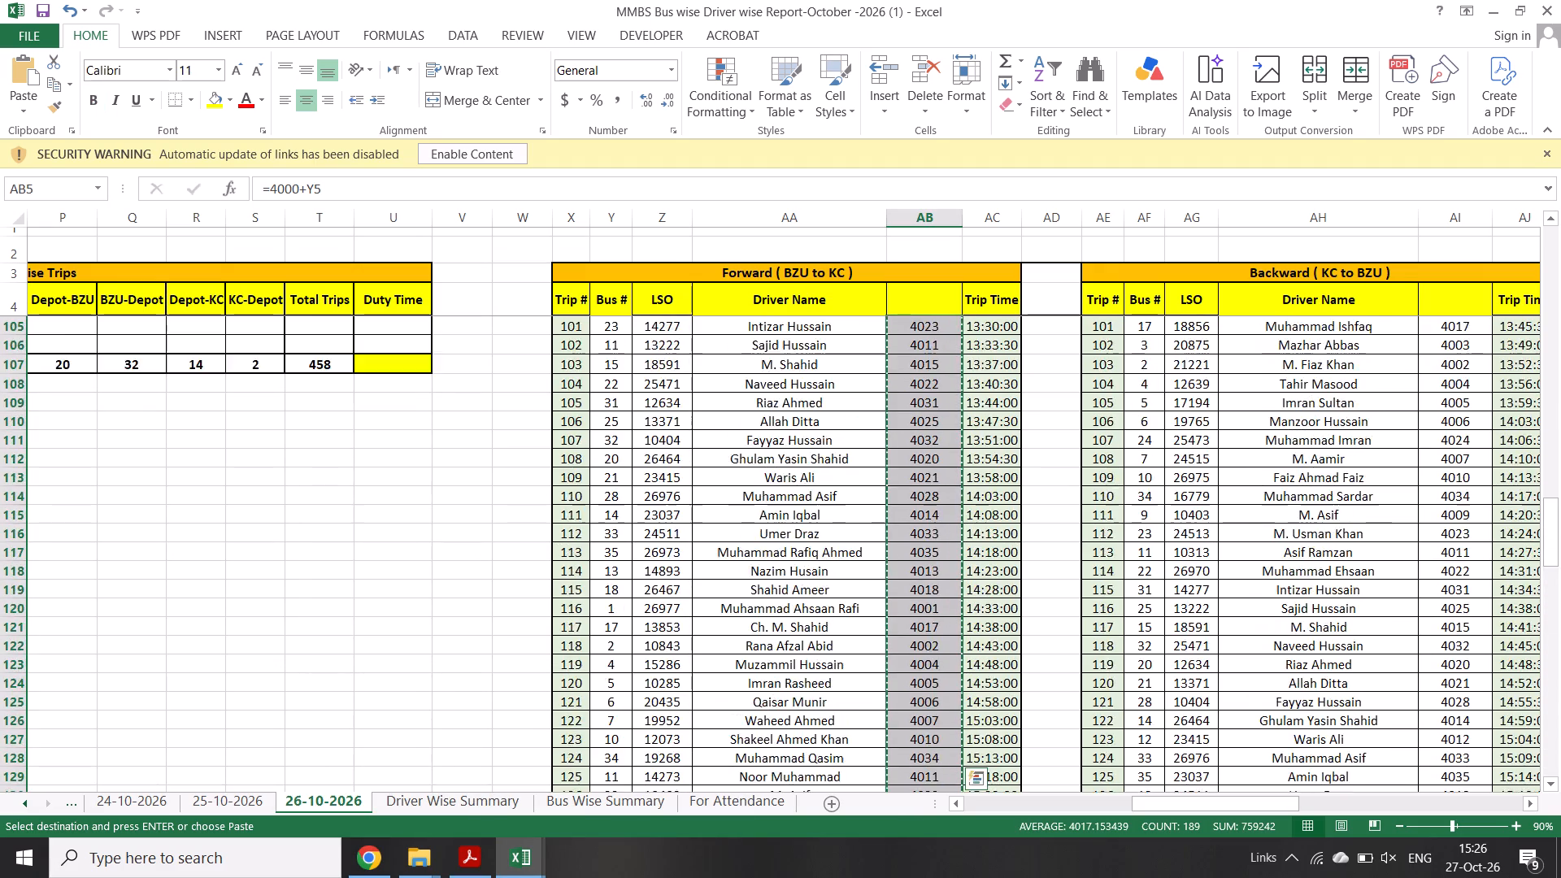
scroll(1276, 497, up, 20)
scroll(1276, 497, up, 20)
scroll(1276, 497, up, 1)
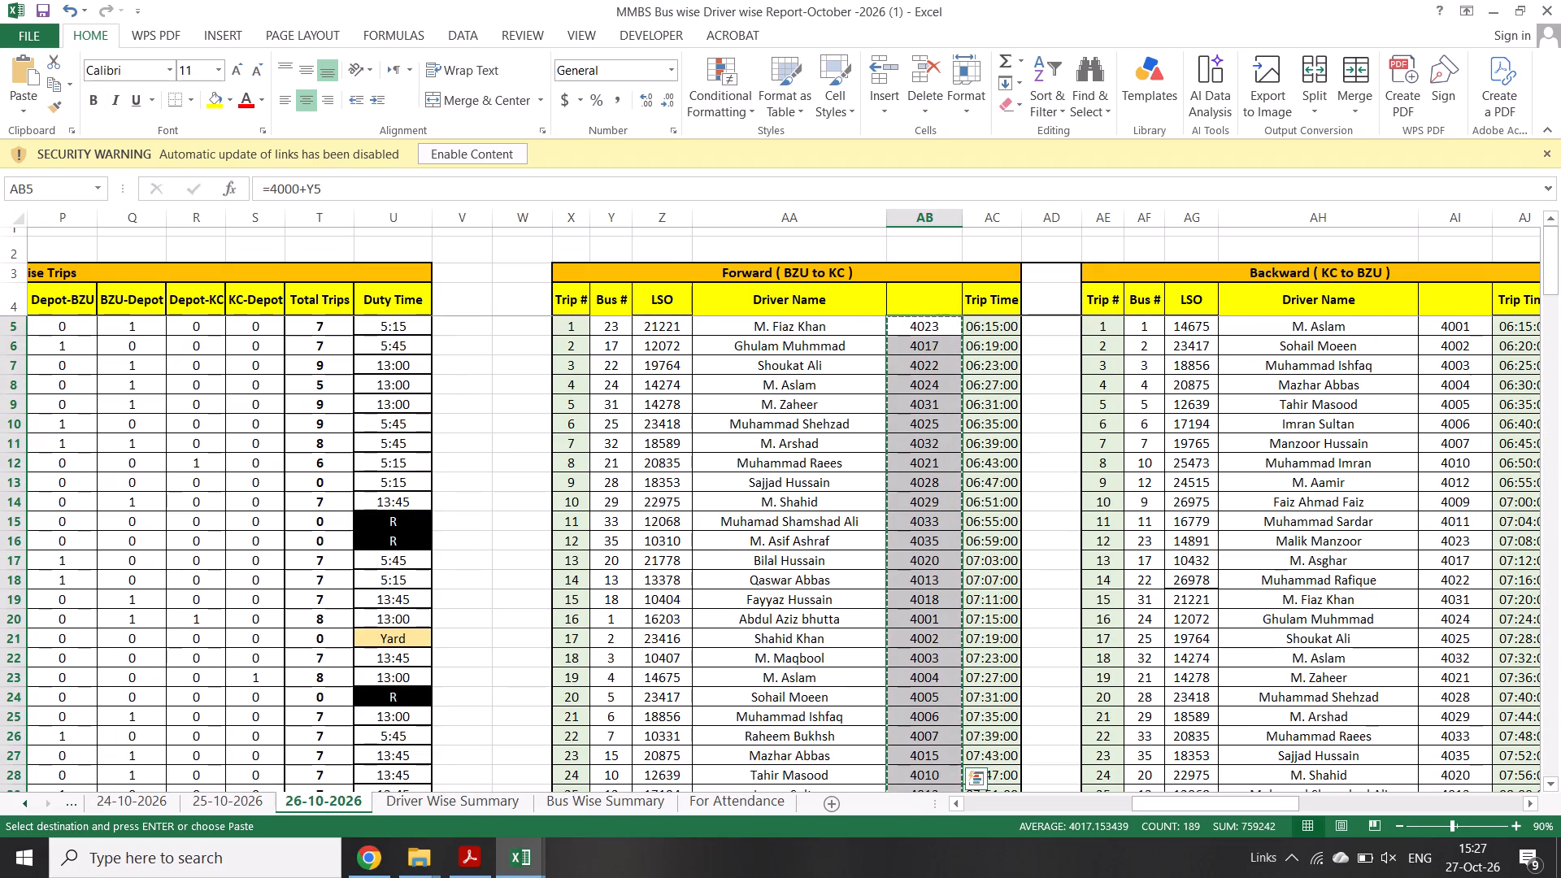
click(1468, 331)
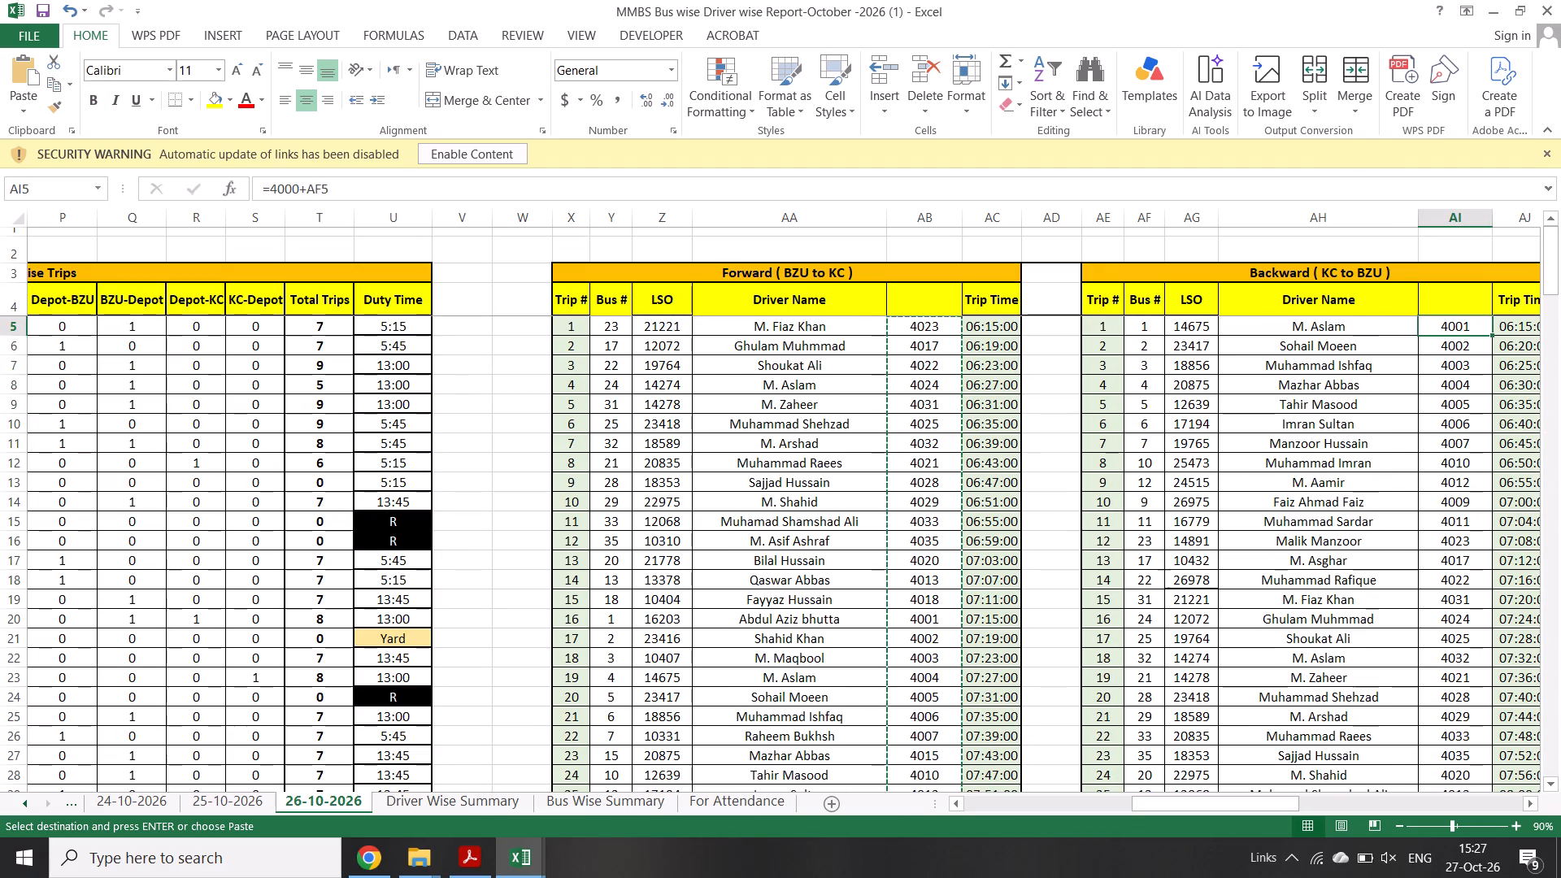
key(ctrl+shift+Down)
key(ctrl+c)
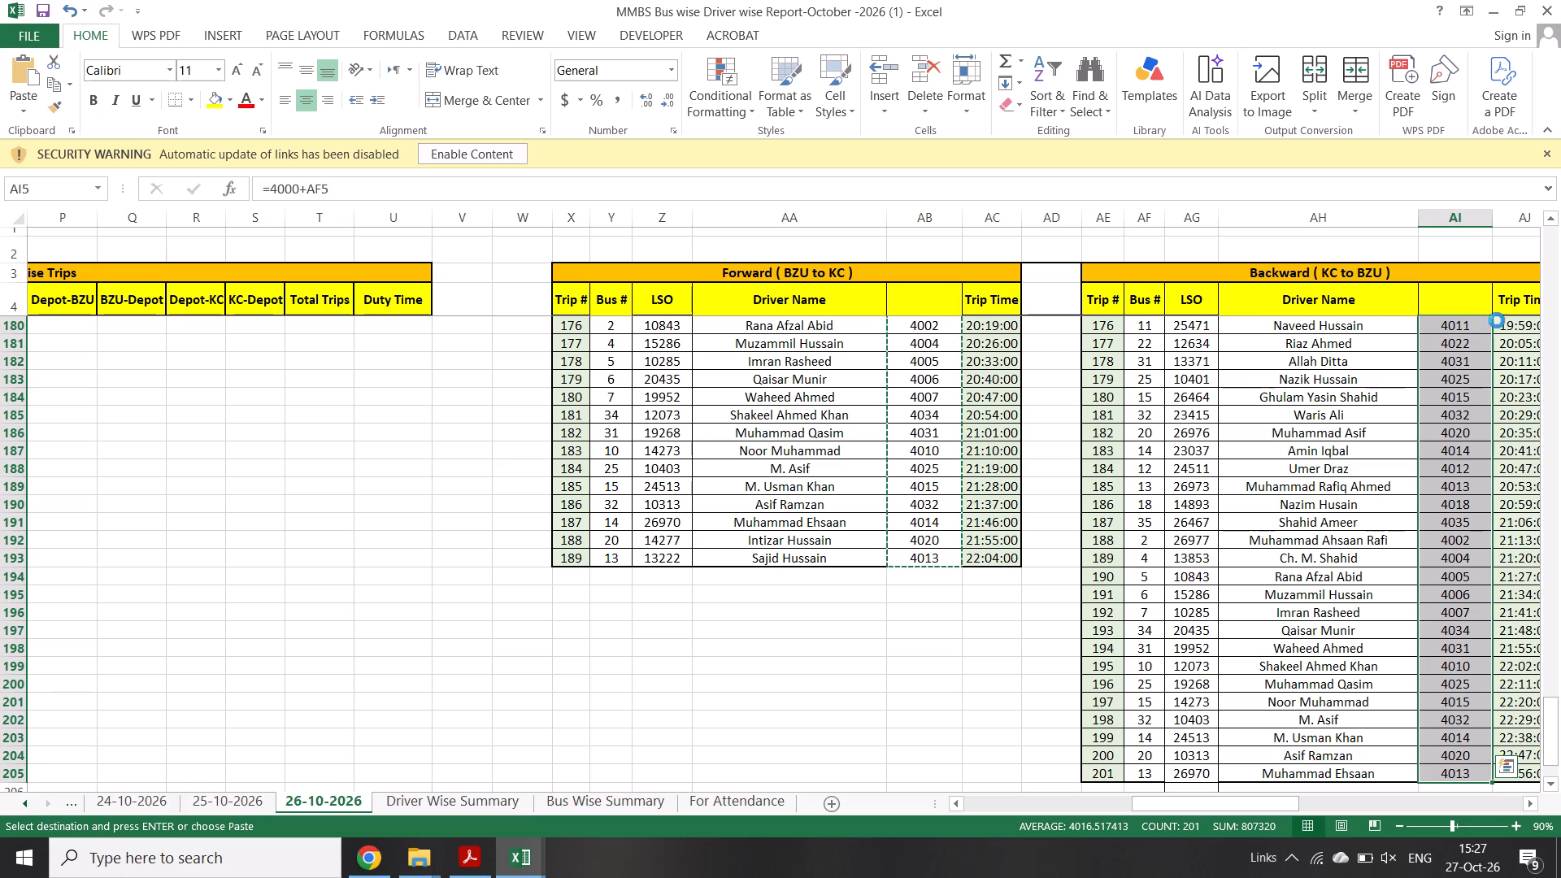
In OBU Report-26-10-2026, paste the backward bus codes as values from B3 on the BWD sheet and check the filled rows.
key(alt+Tab)
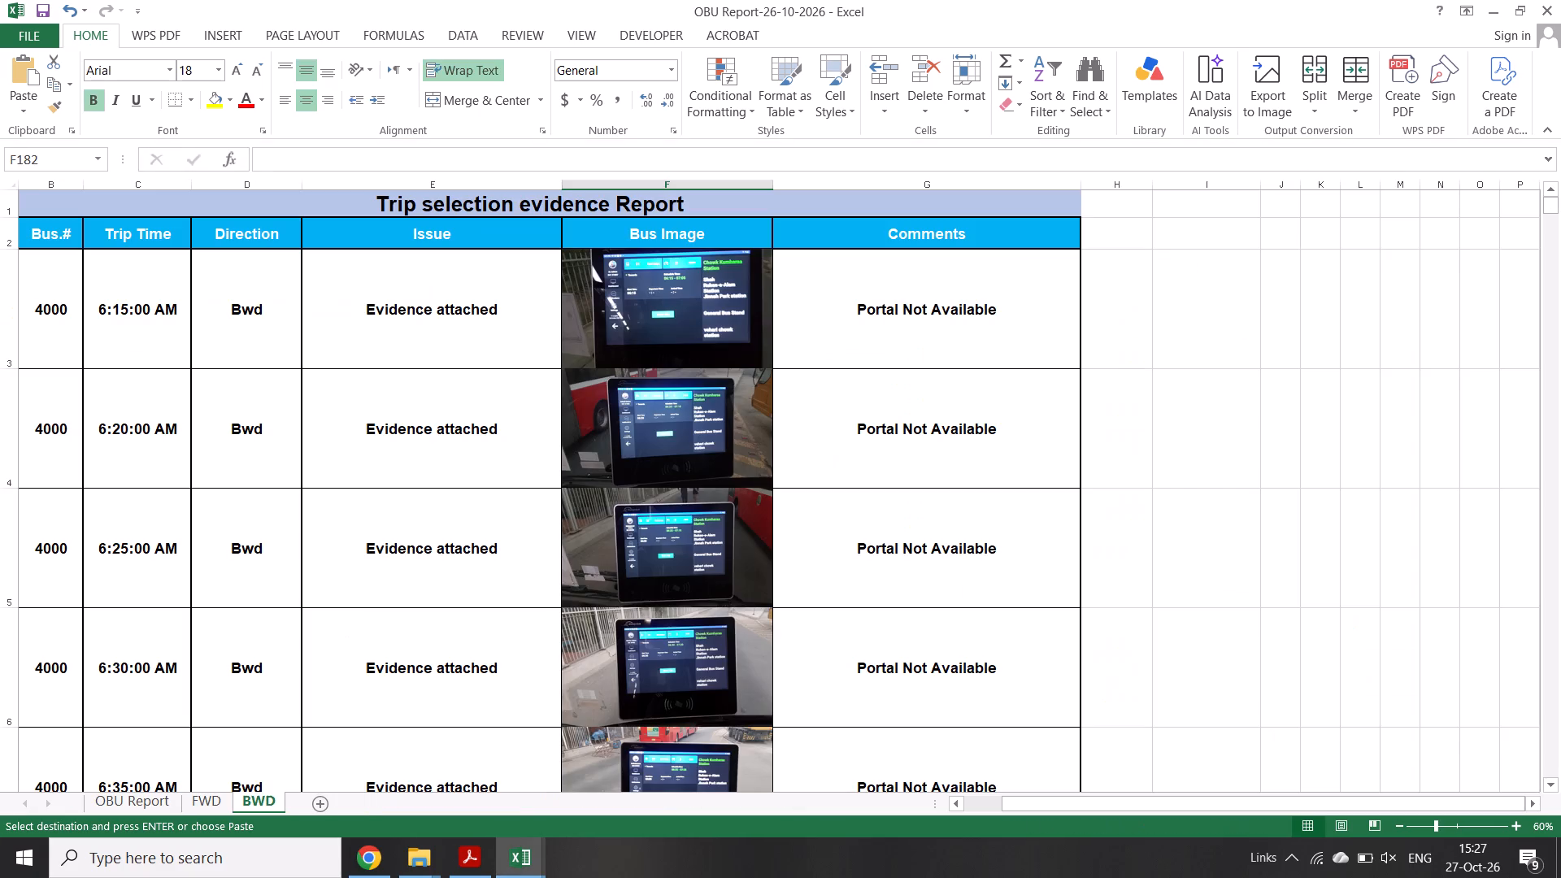
click(37, 277)
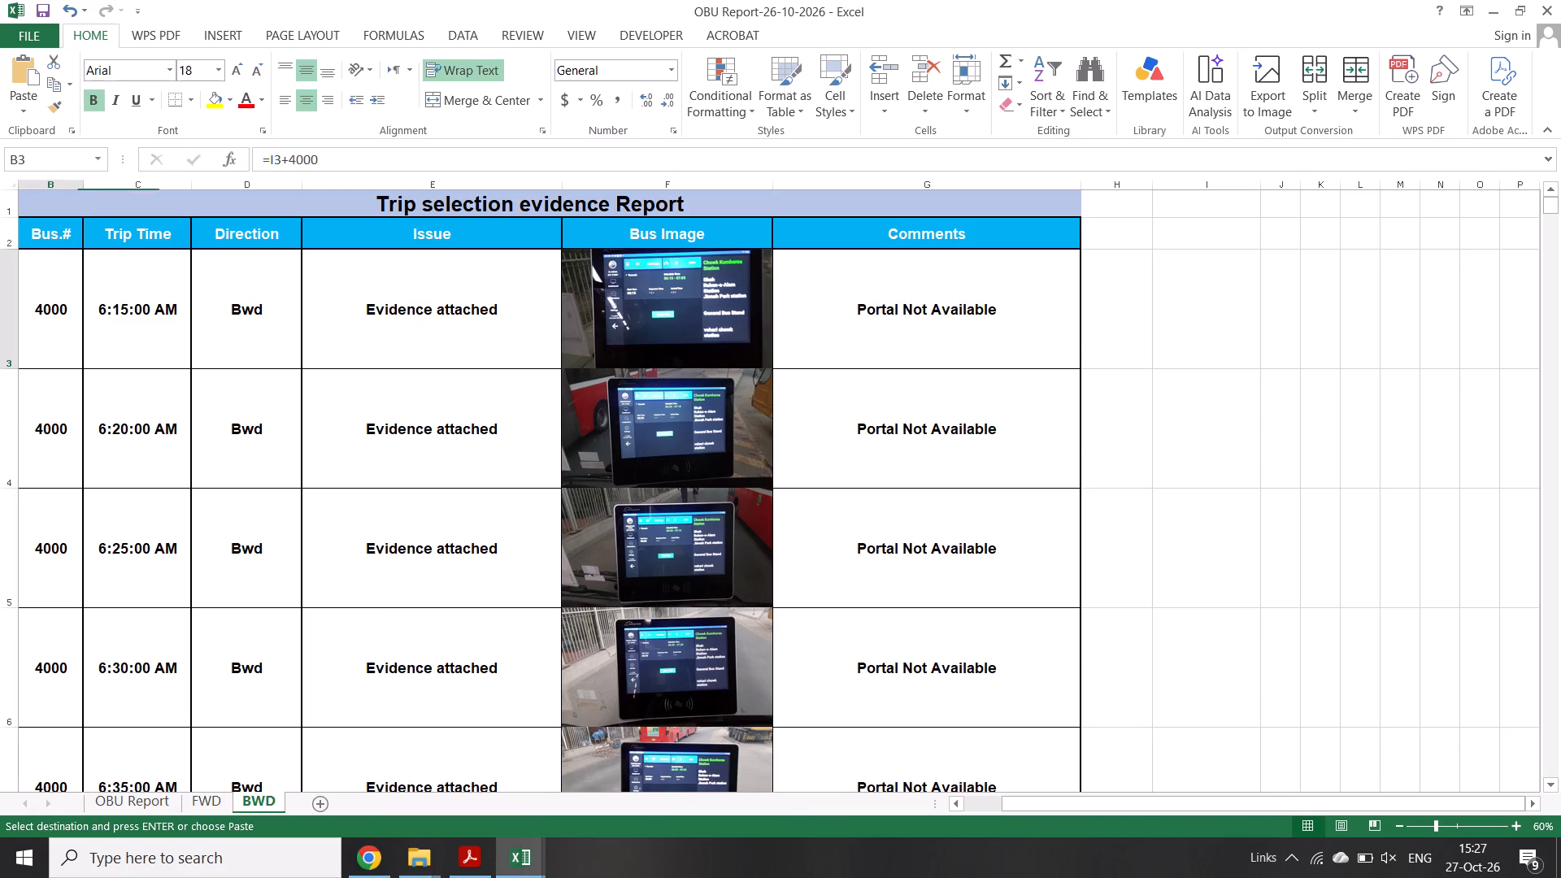
click(16, 106)
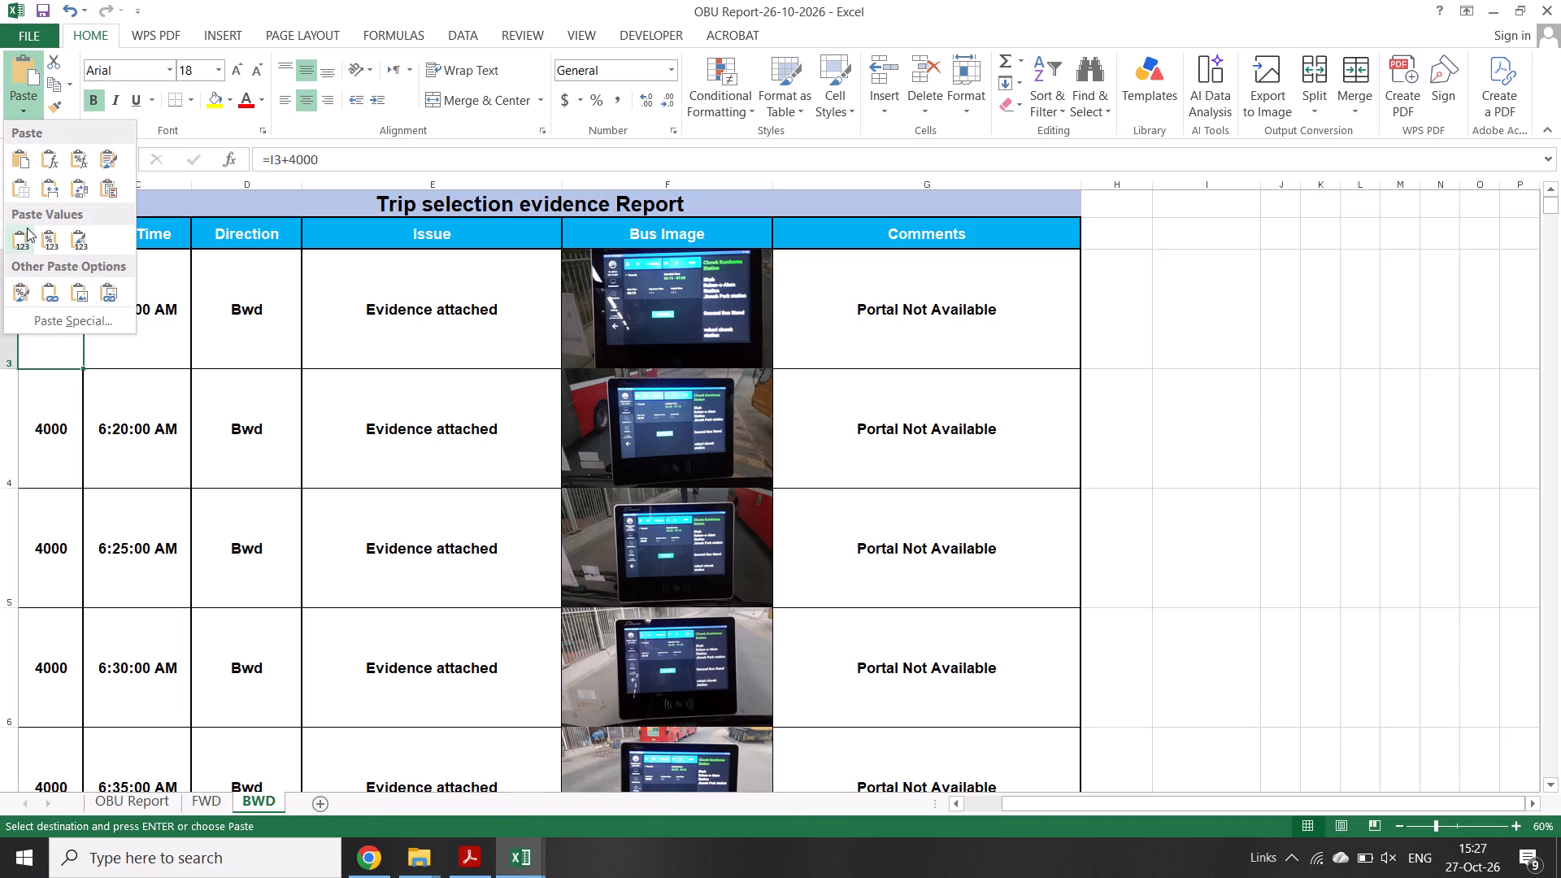
click(26, 228)
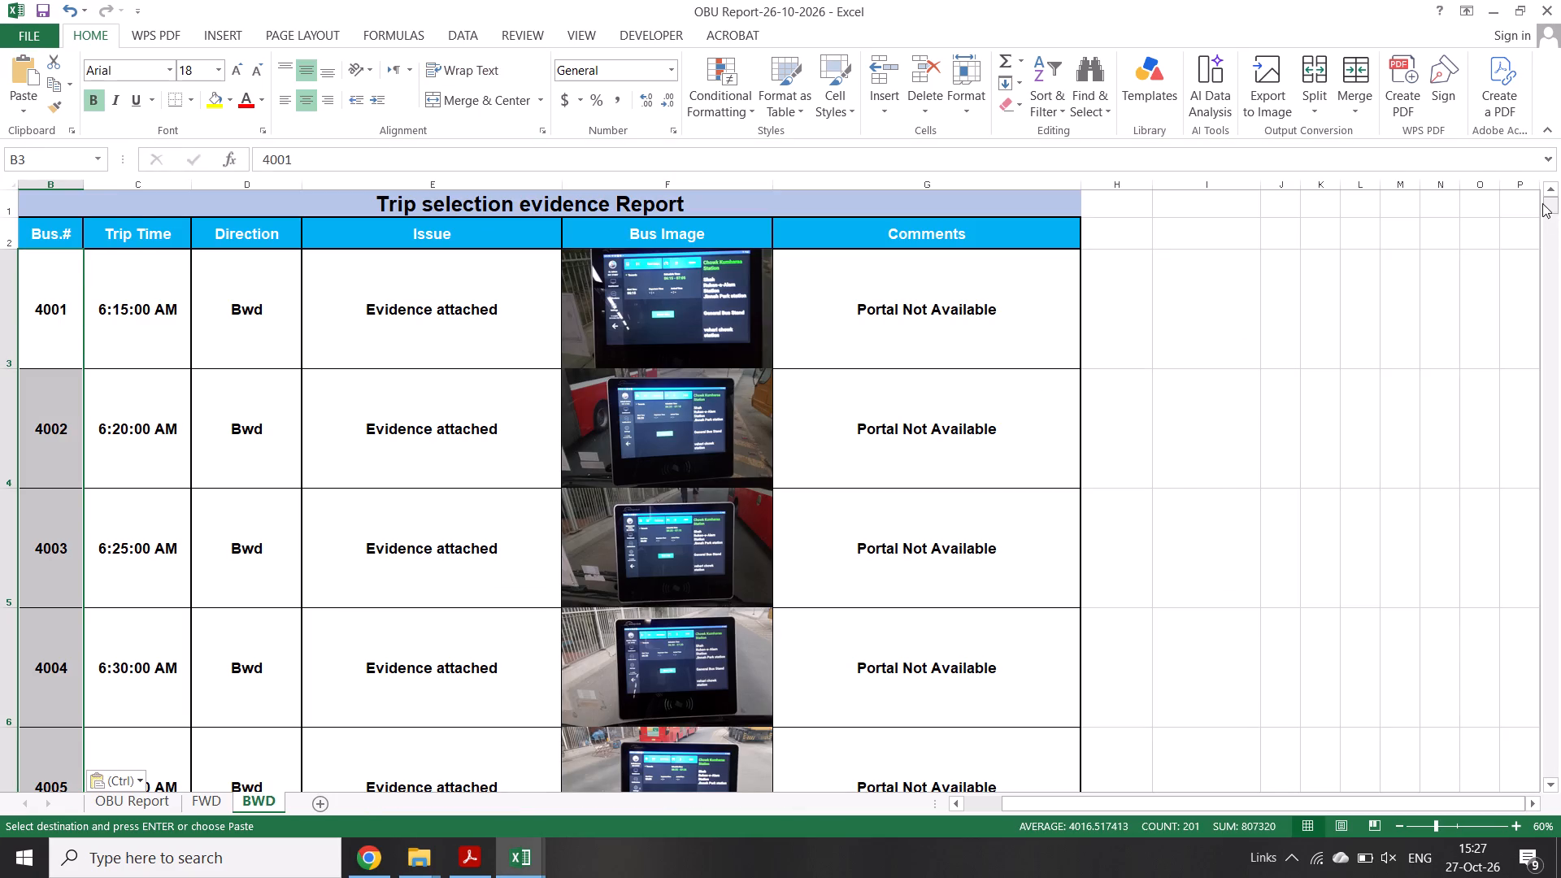
drag(1542, 203, 1560, 353)
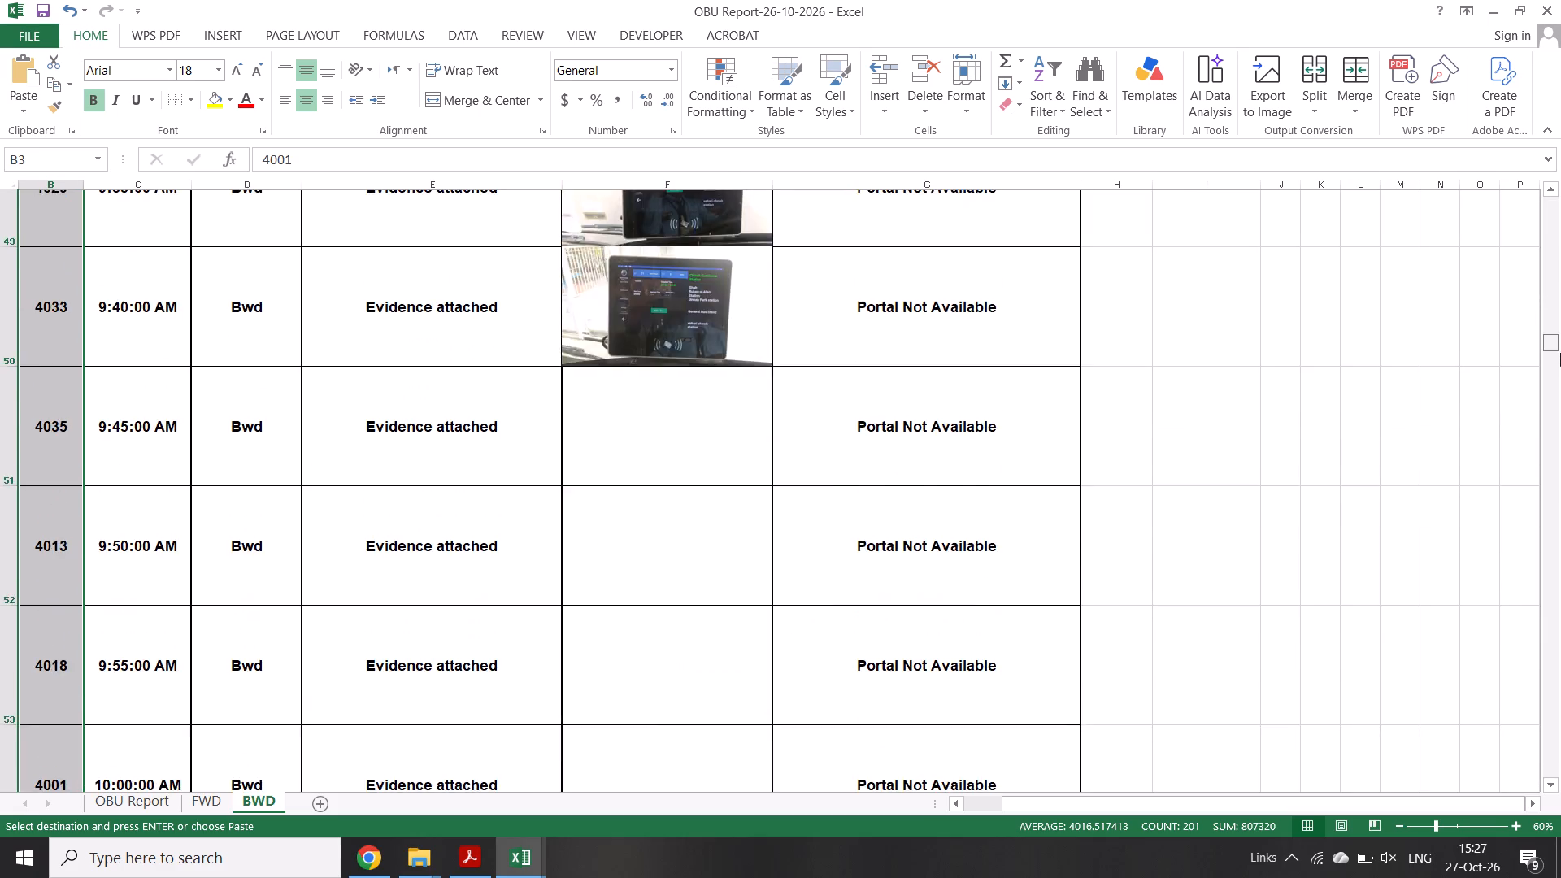
Examine the rest of the BWD sheet down to its last row, checking bus codes against trip times and evidence pictures.
drag(1560, 353, 1560, 407)
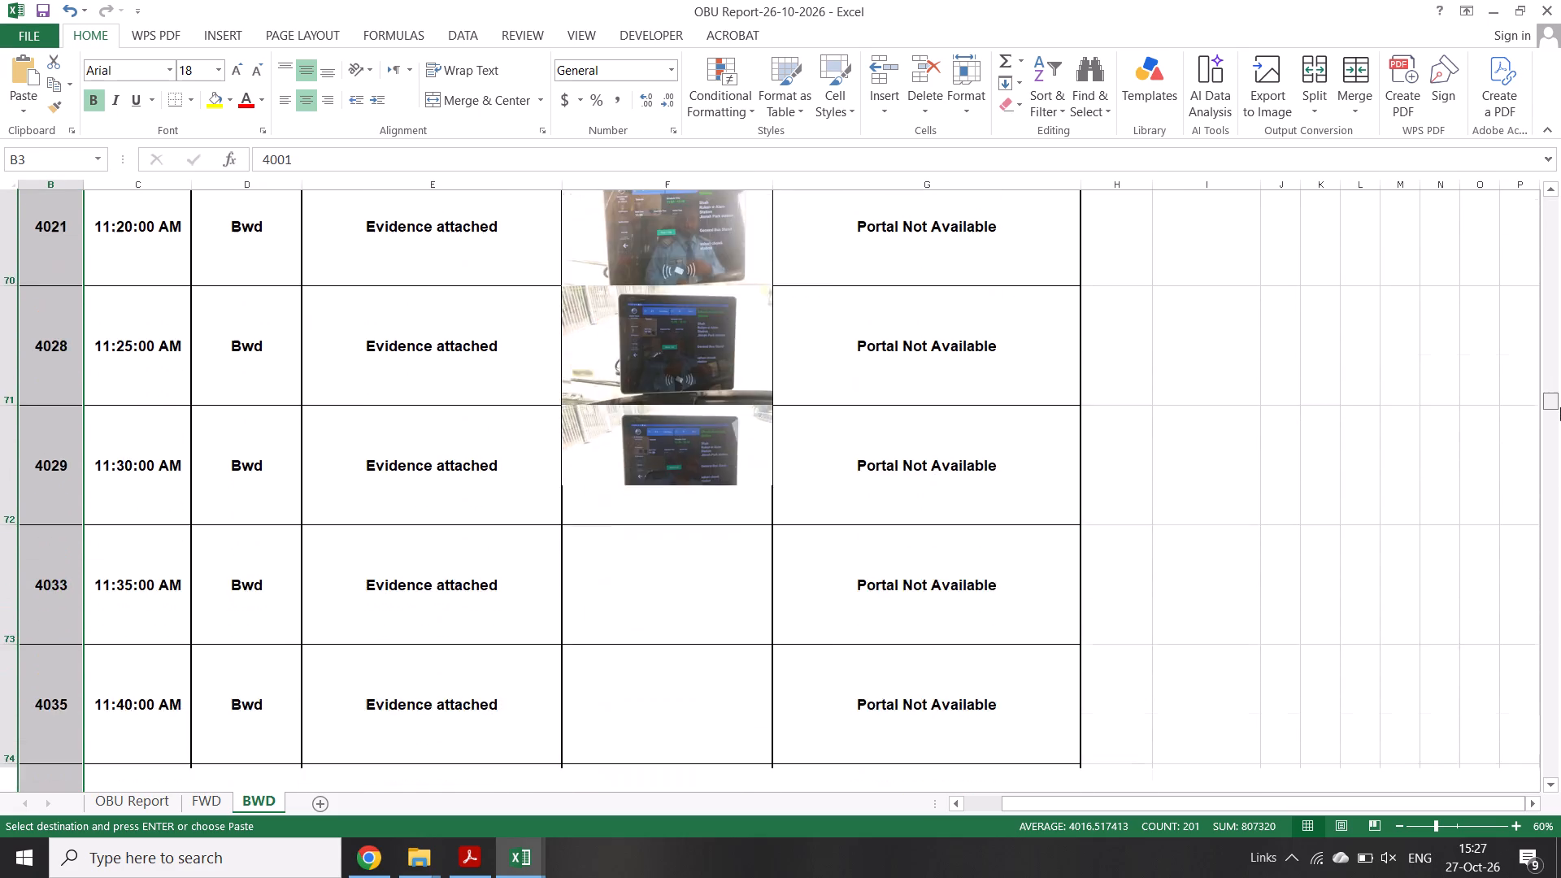
drag(1560, 407, 1560, 459)
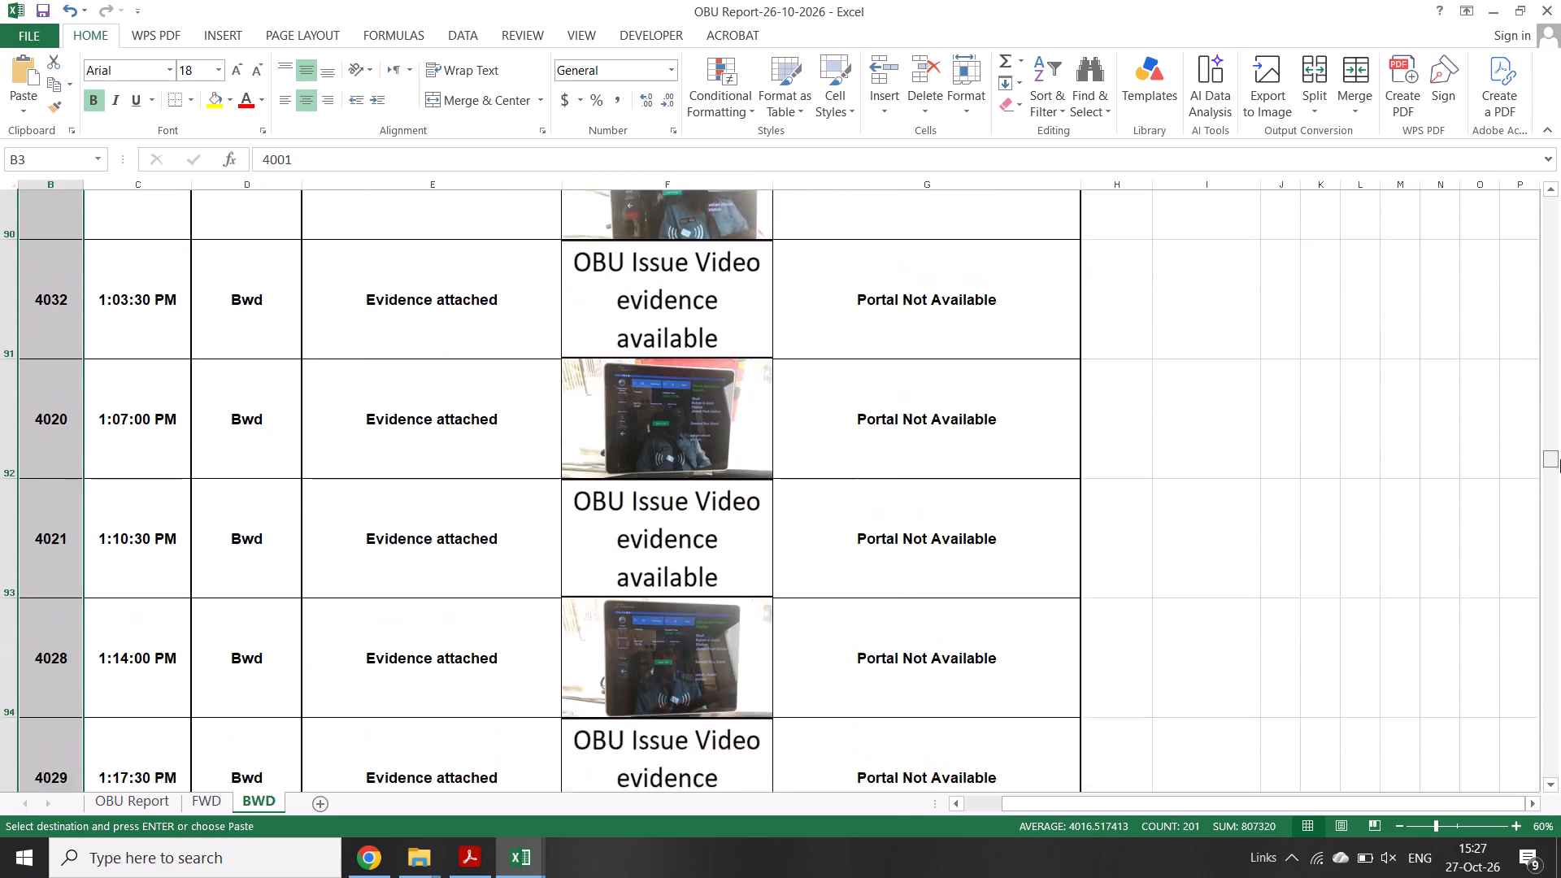
drag(1560, 459, 1560, 522)
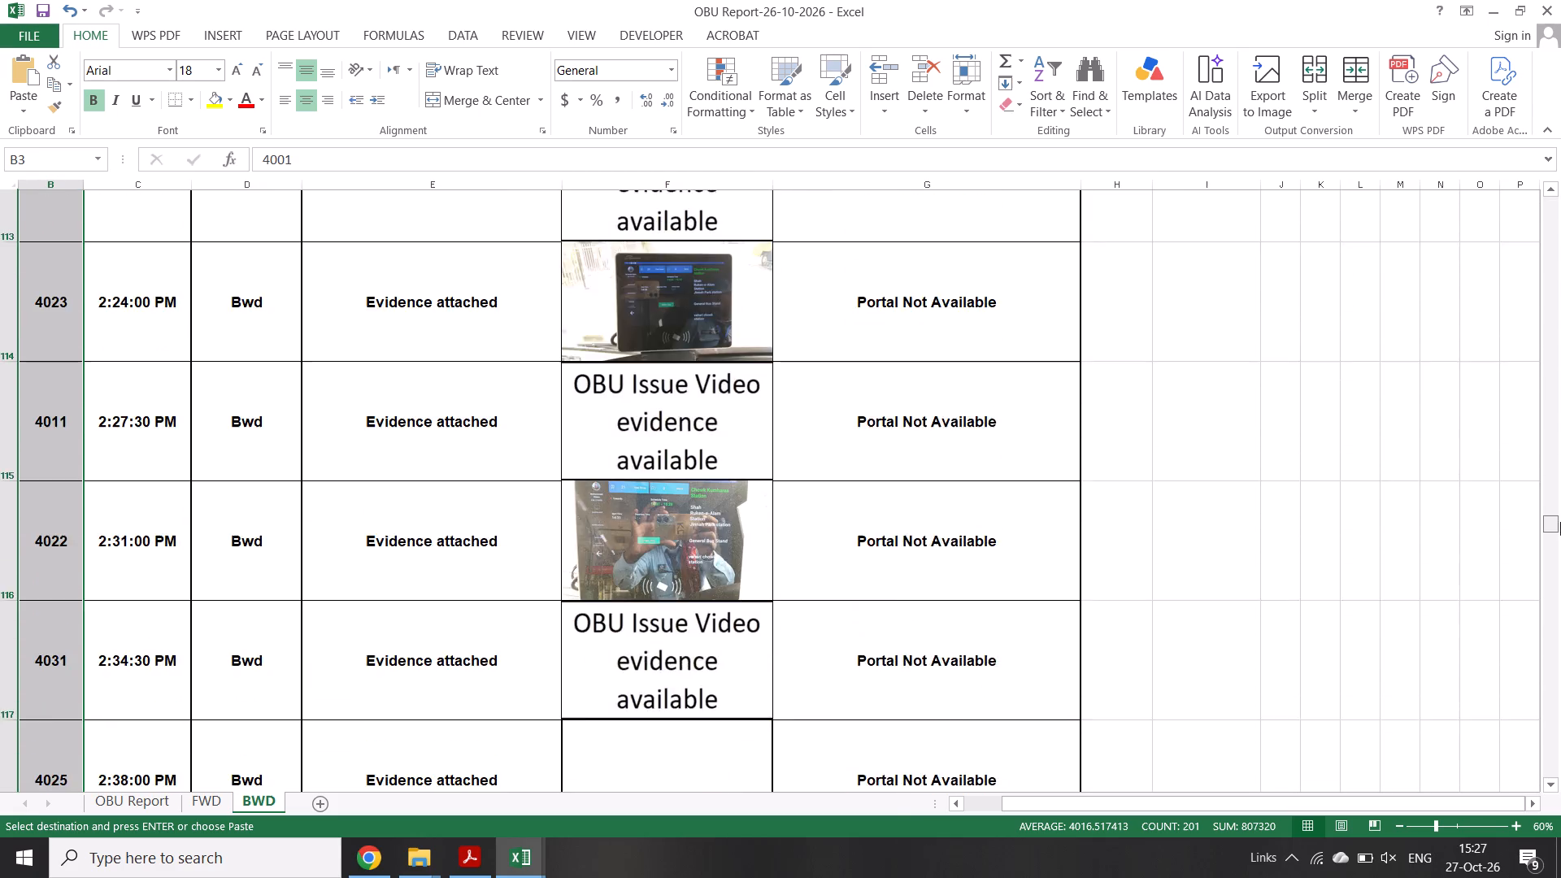
drag(1560, 522, 1558, 611)
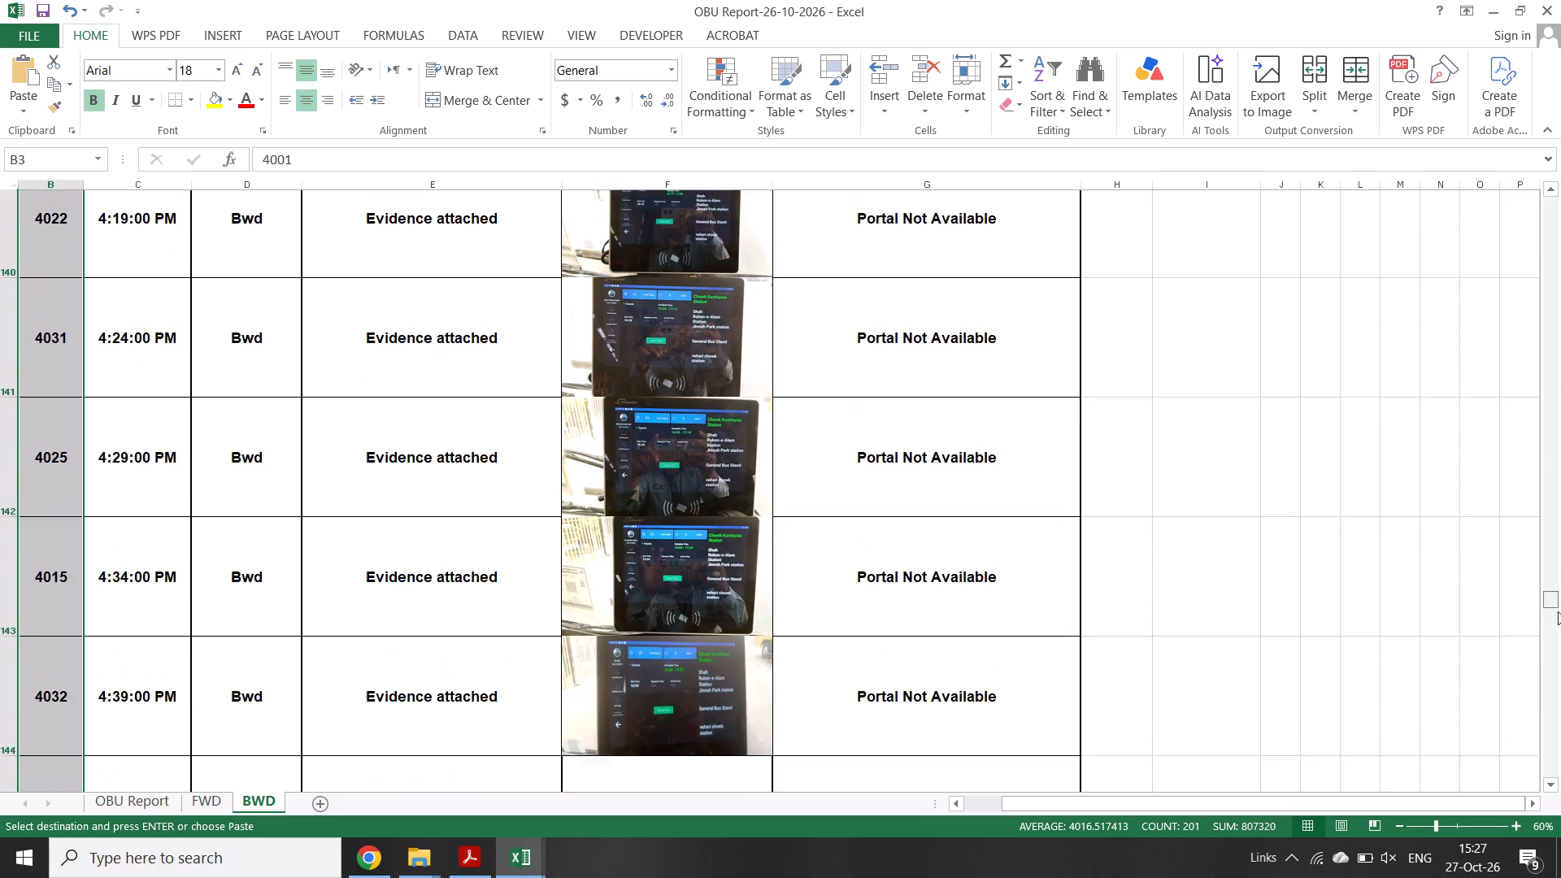
drag(1558, 611, 1560, 703)
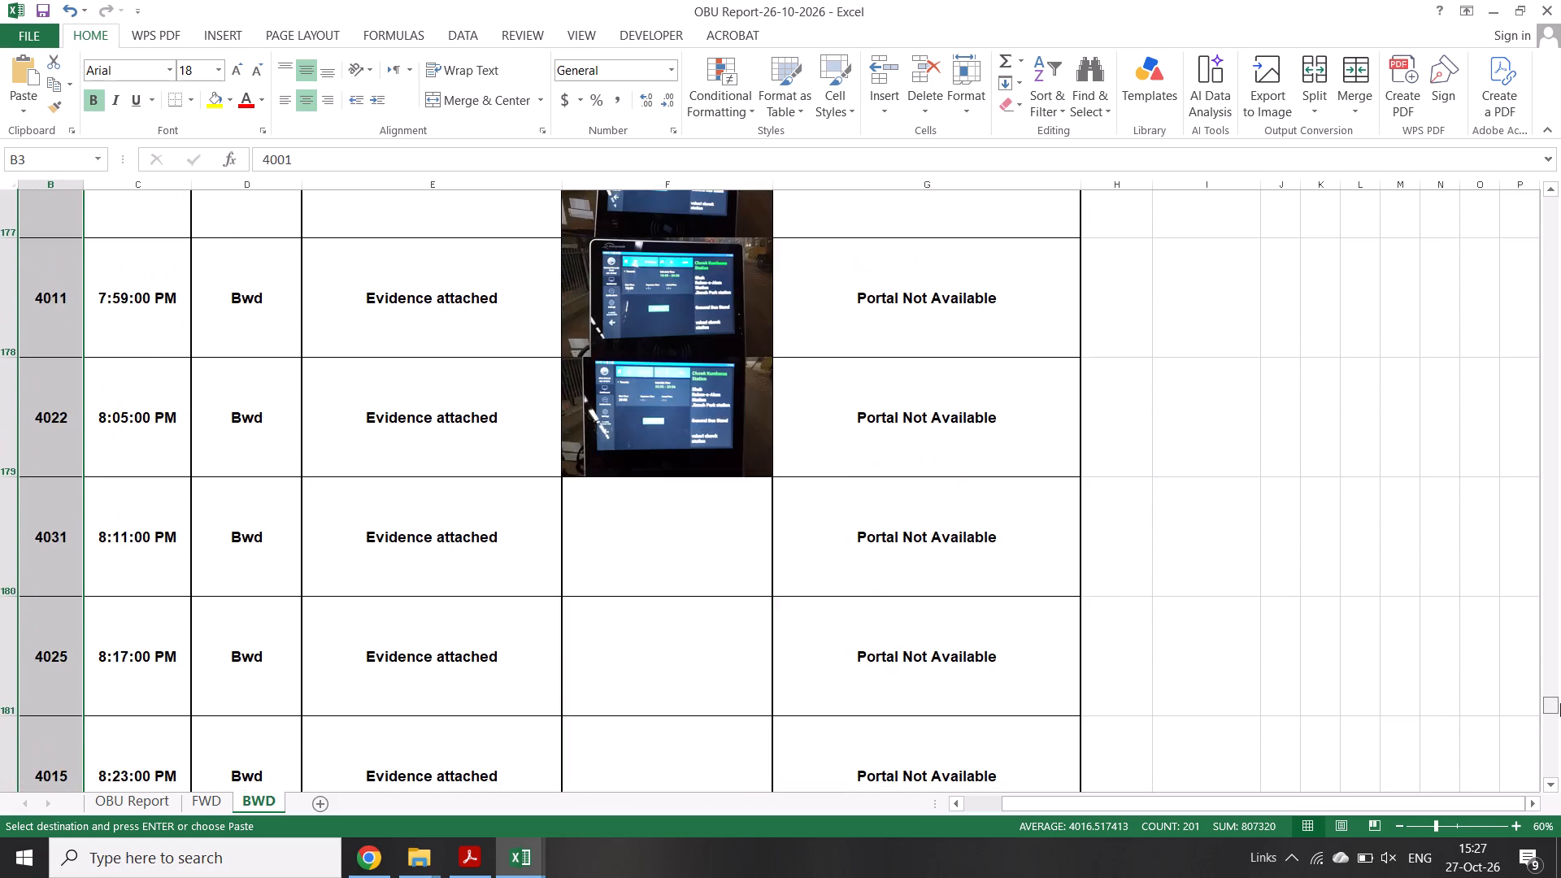
drag(1560, 703, 1560, 761)
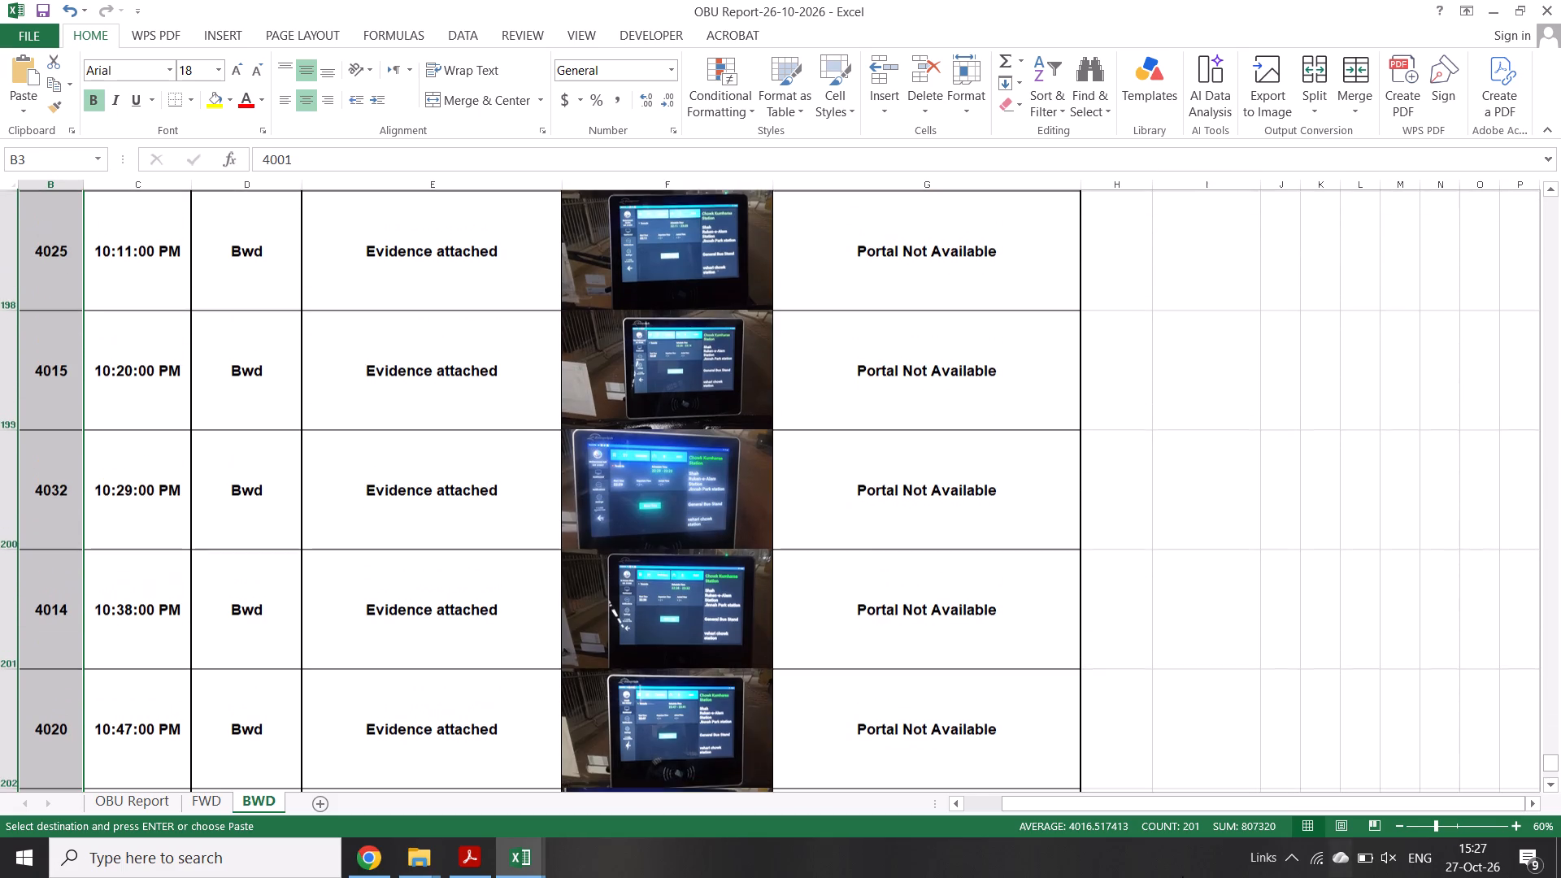
scroll(361, 637, down, 3)
scroll(290, 637, up, 2)
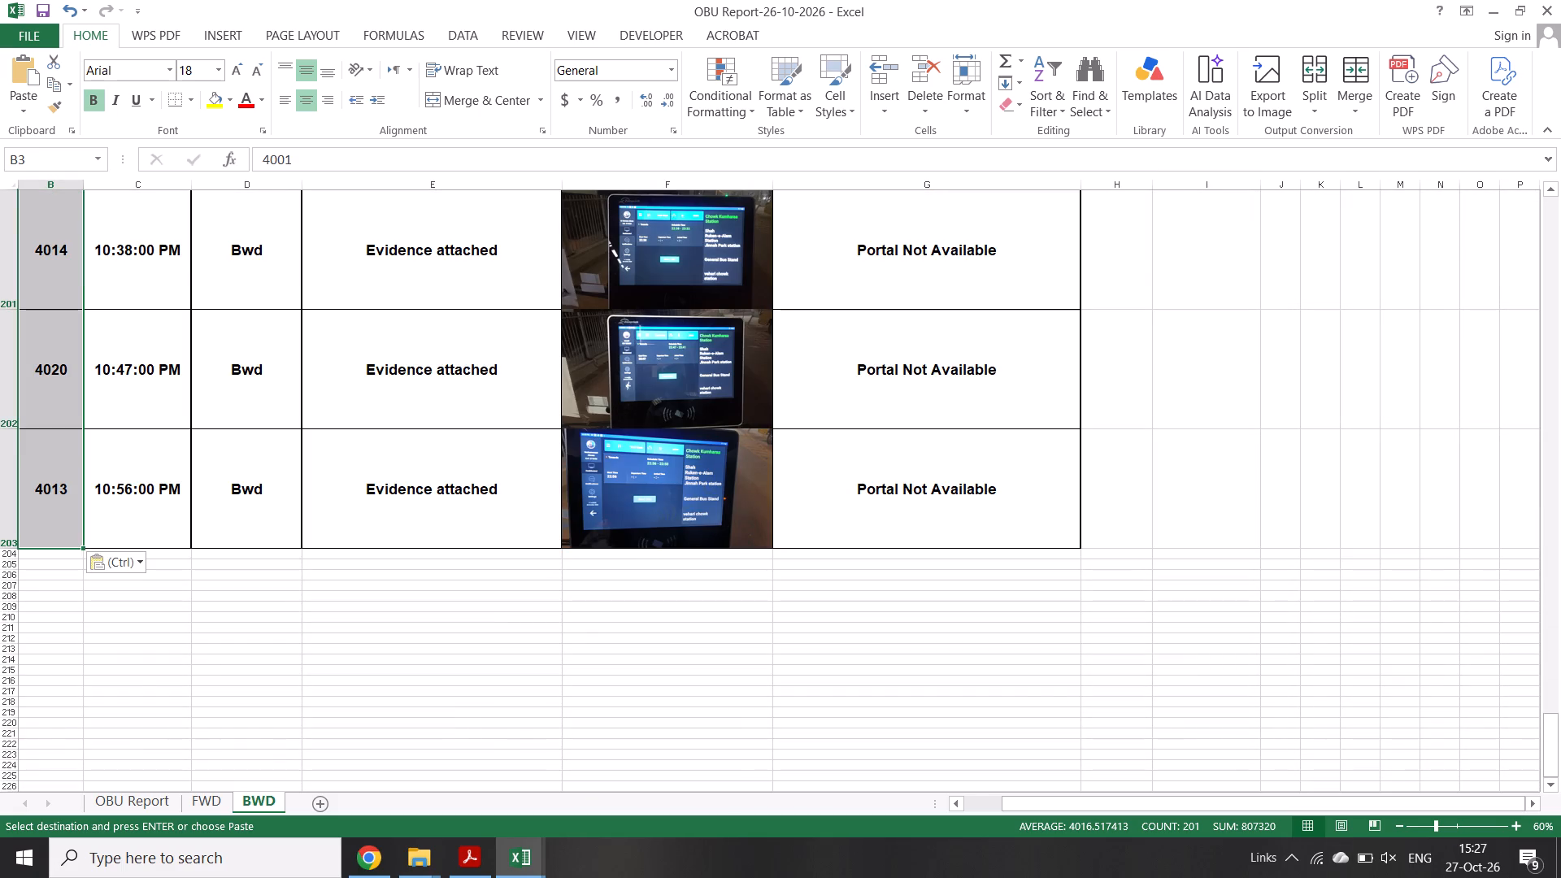
click(333, 623)
scroll(363, 611, up, 1)
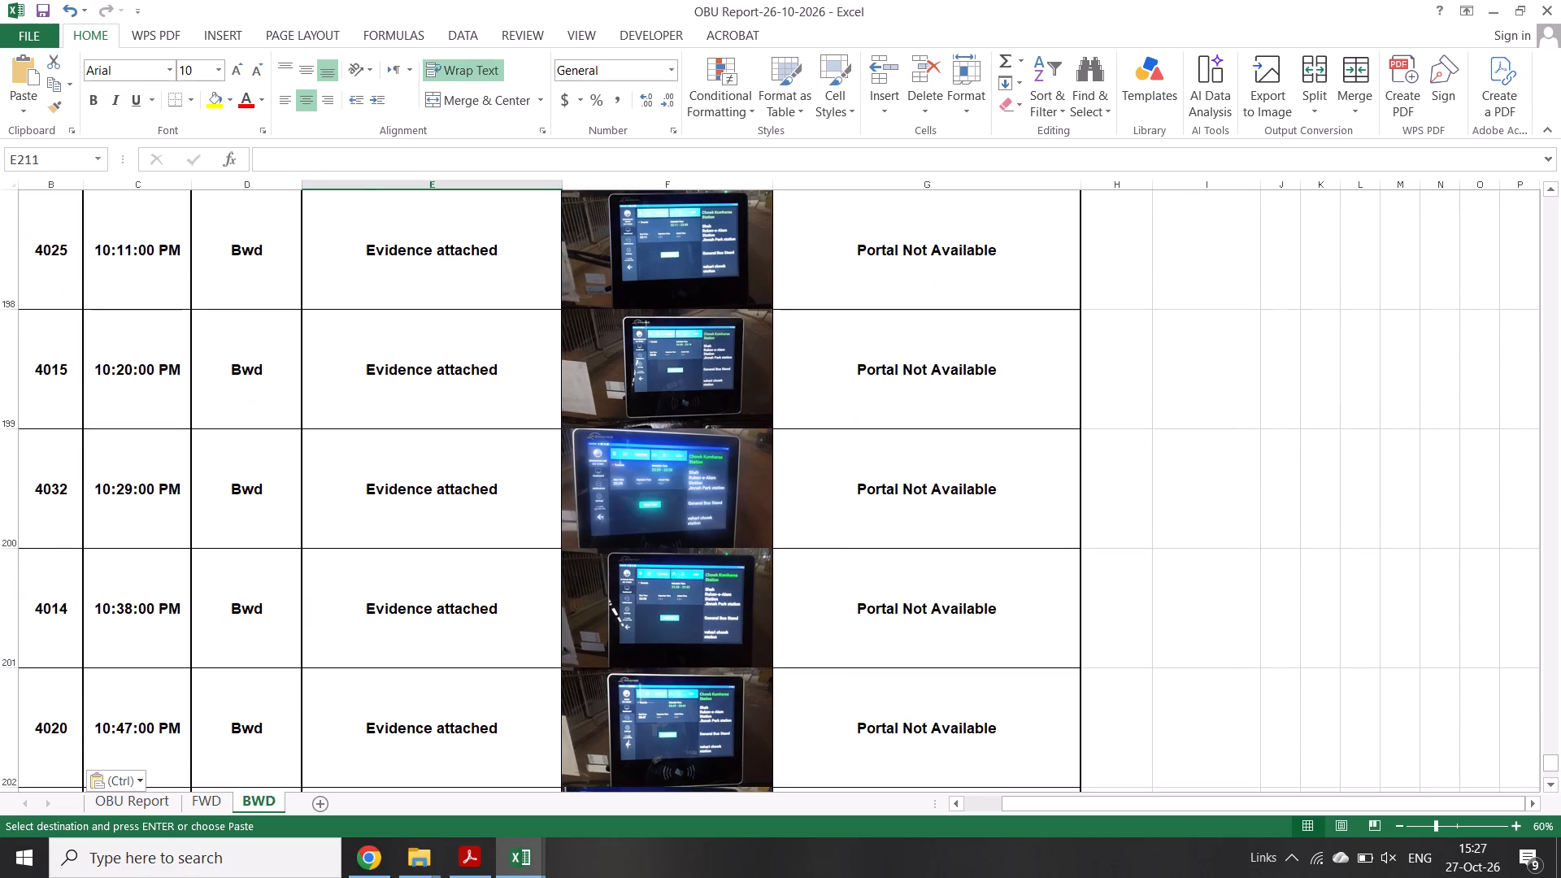
Check the last filled rows of the FWD sheet, and review the OBU Report sheet's fault list up to its first row.
click(198, 801)
click(141, 679)
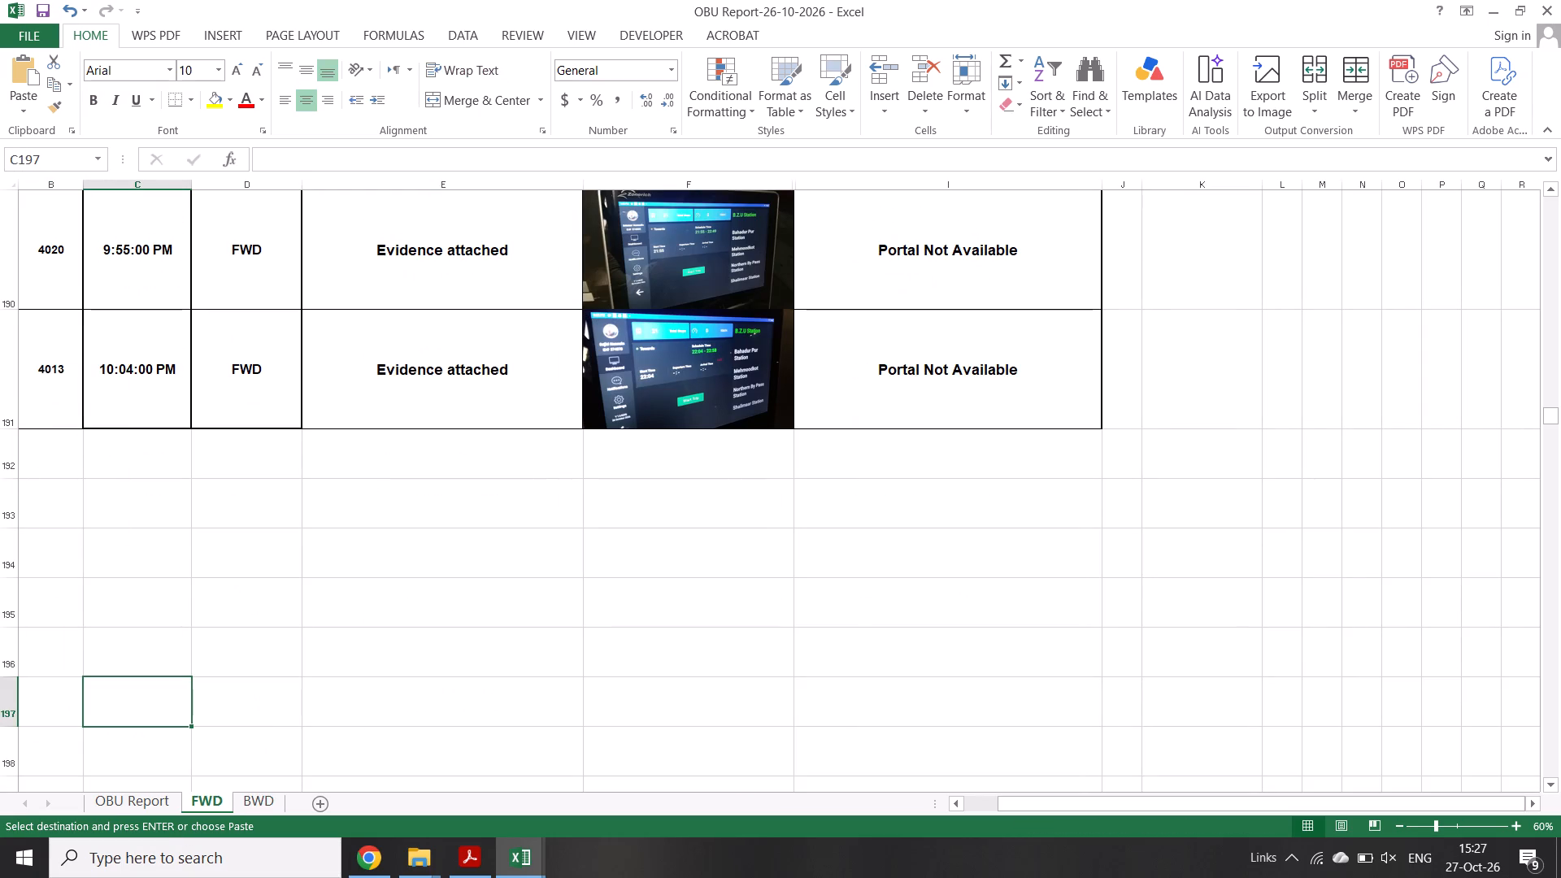
click(115, 808)
scroll(146, 701, up, 6)
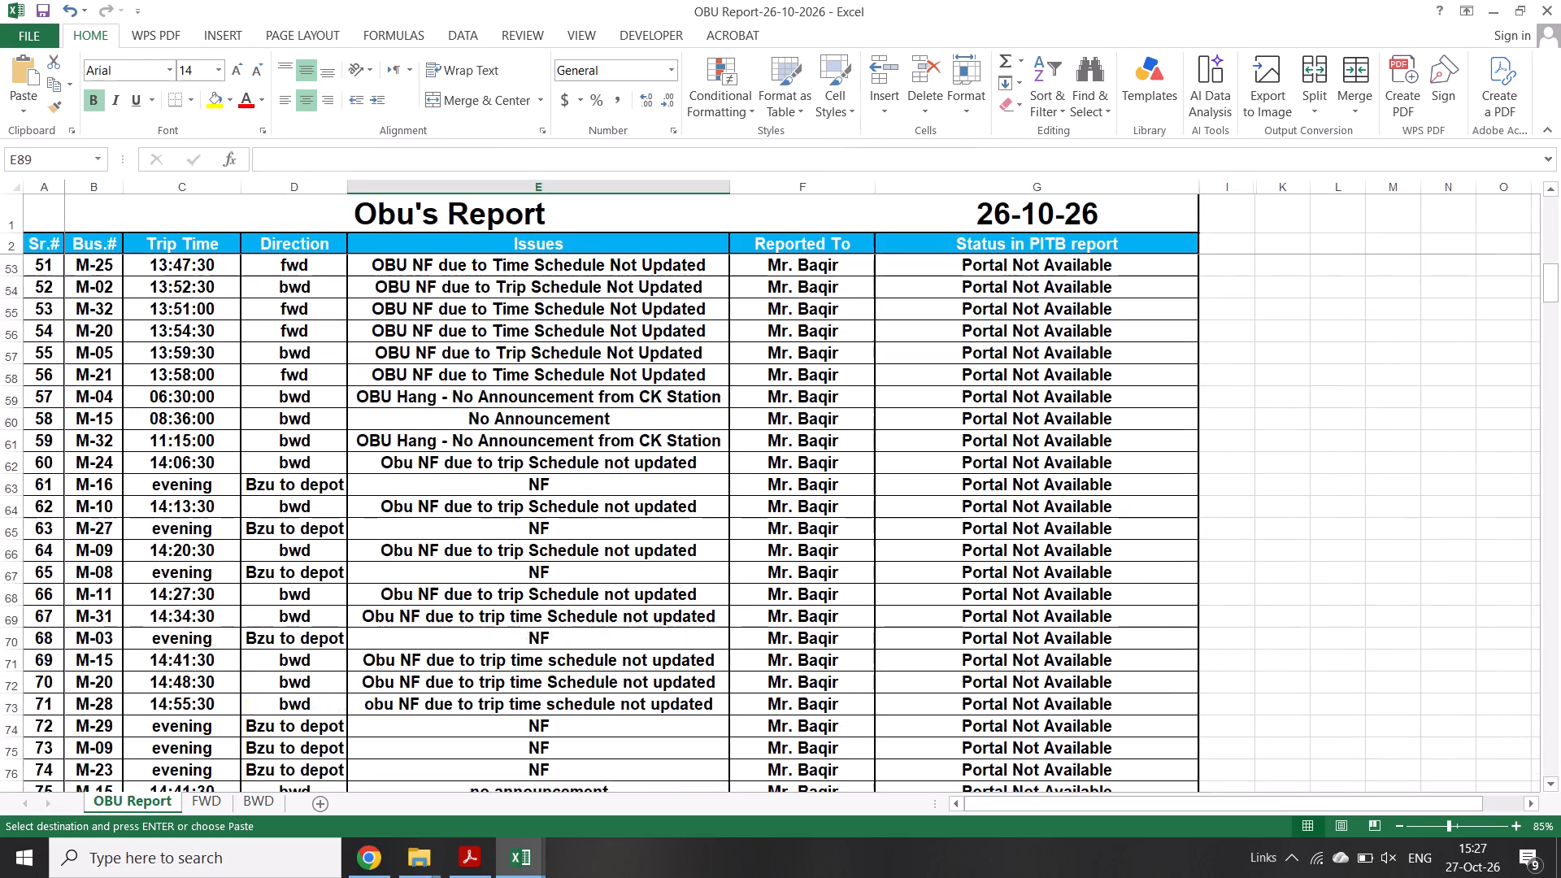
scroll(146, 695, up, 14)
scroll(146, 695, up, 14)
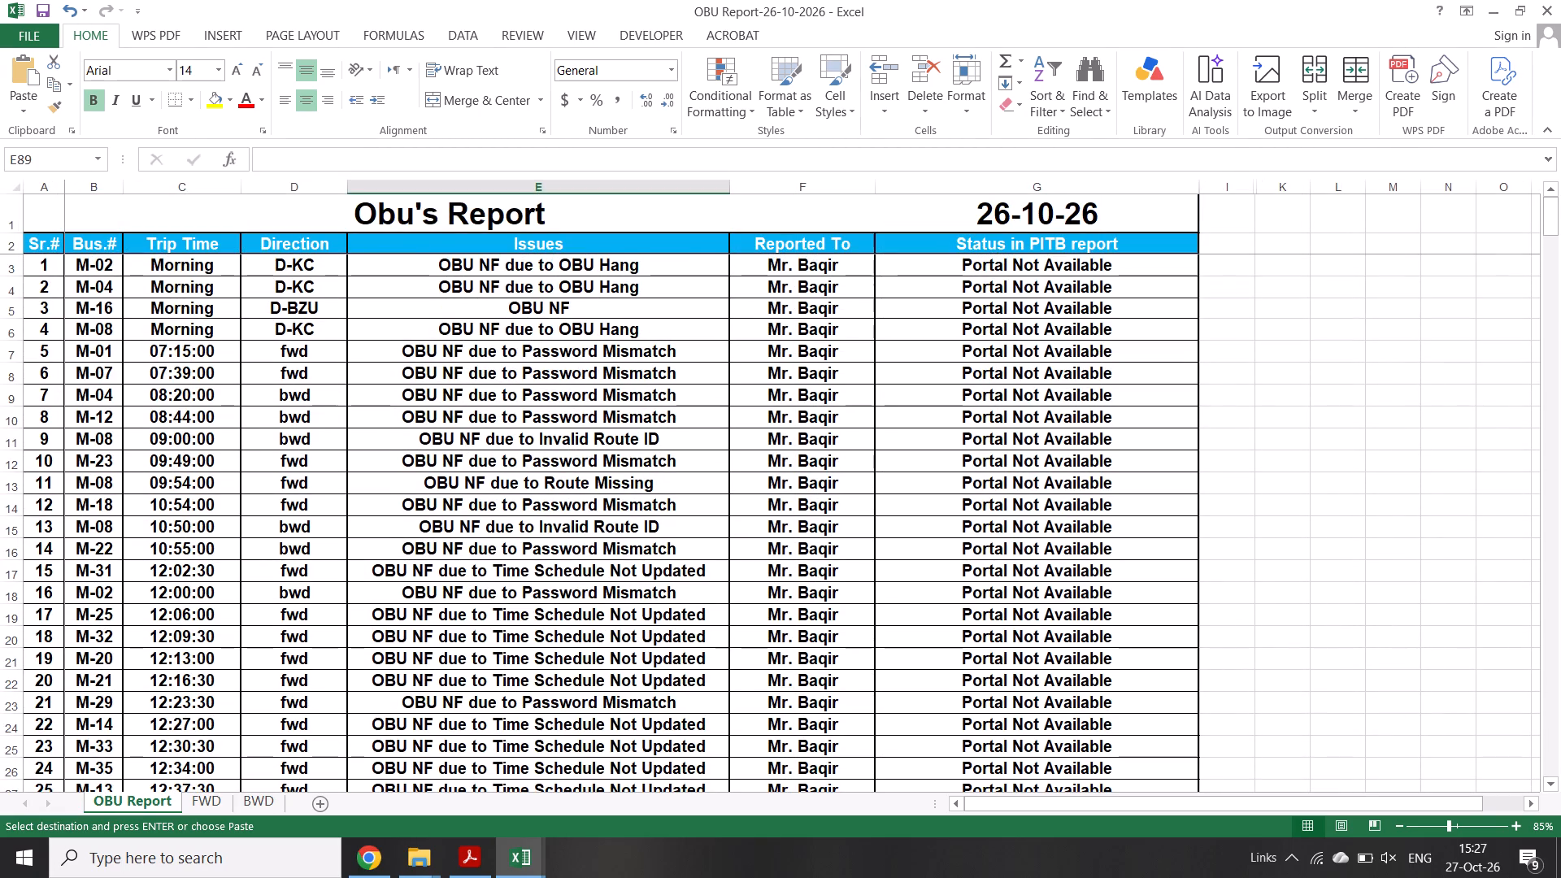
Close the OBU Report-26-10-2026 workbook.
click(1560, 0)
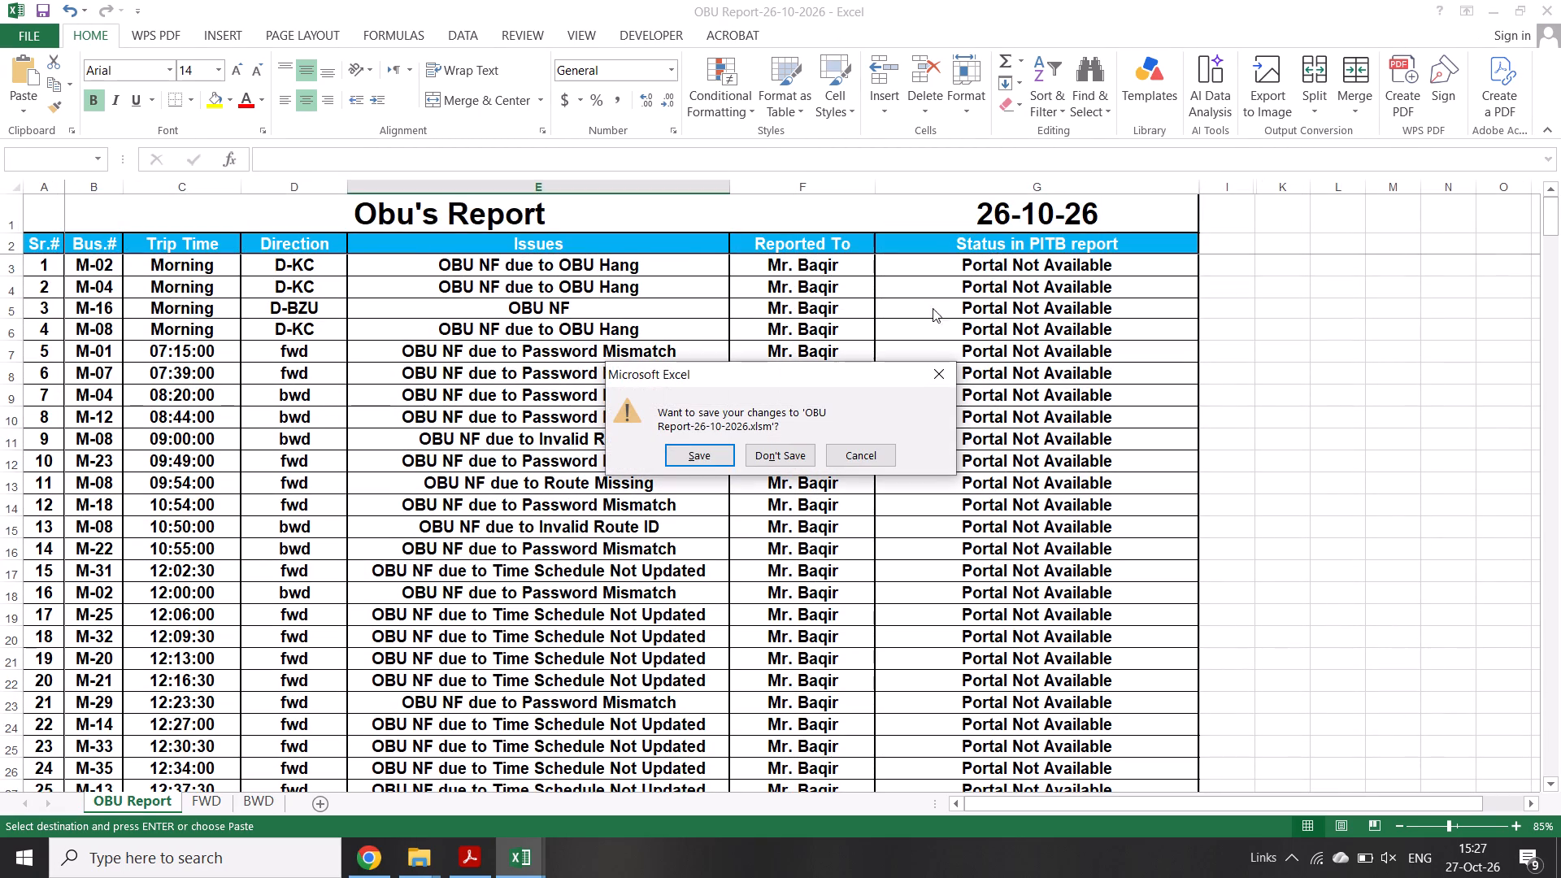
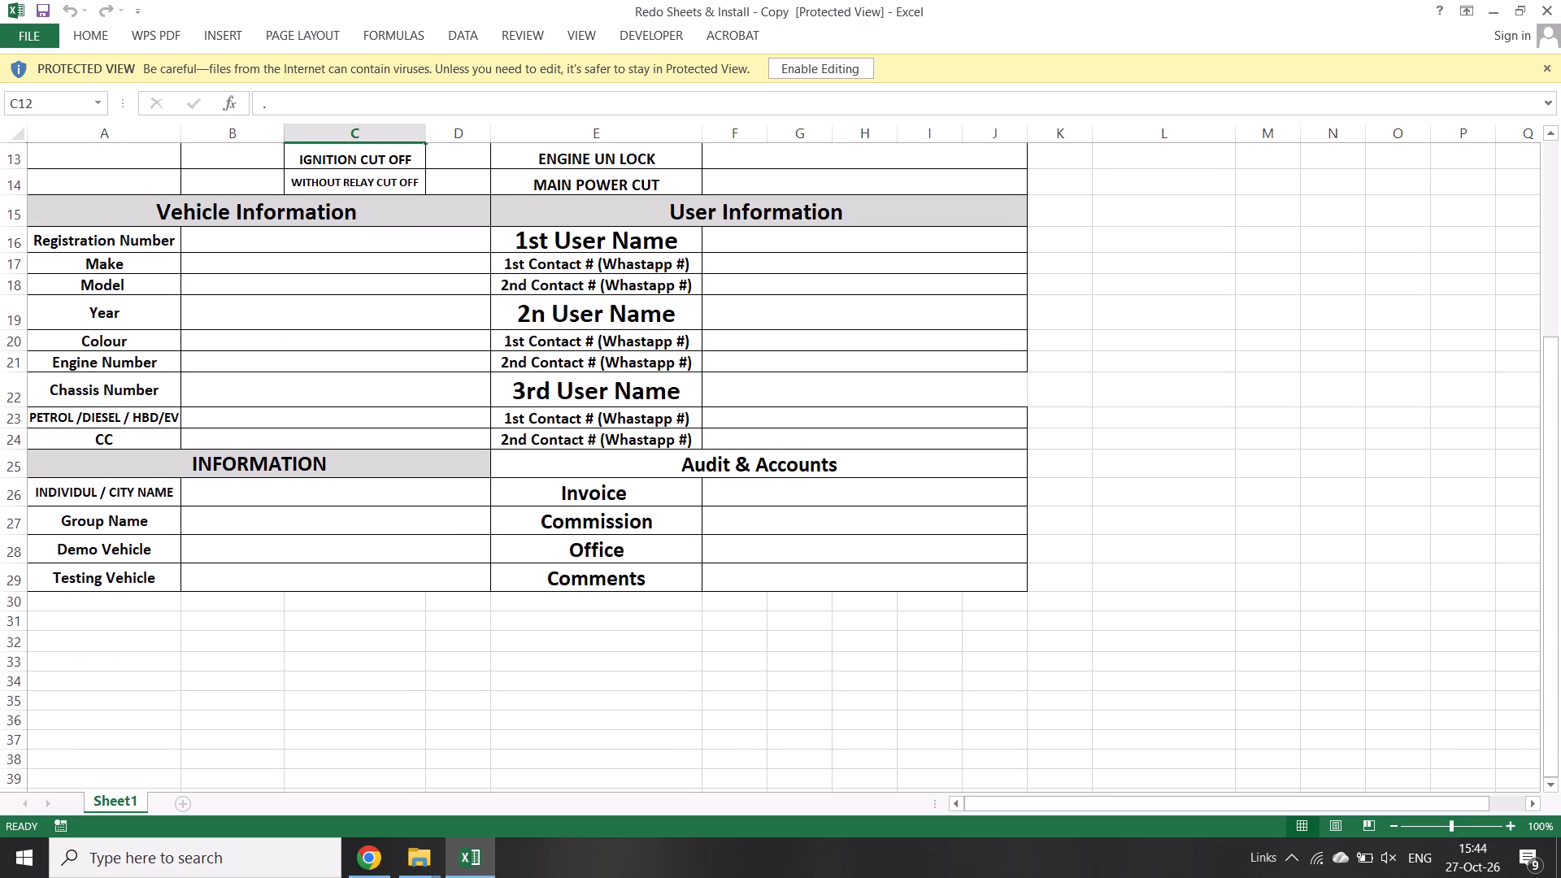
Enable editing in the protected Redo Sheets & Install - Copy workbook containing the New Installation Sheet form.
scroll(424, 442, up, 1)
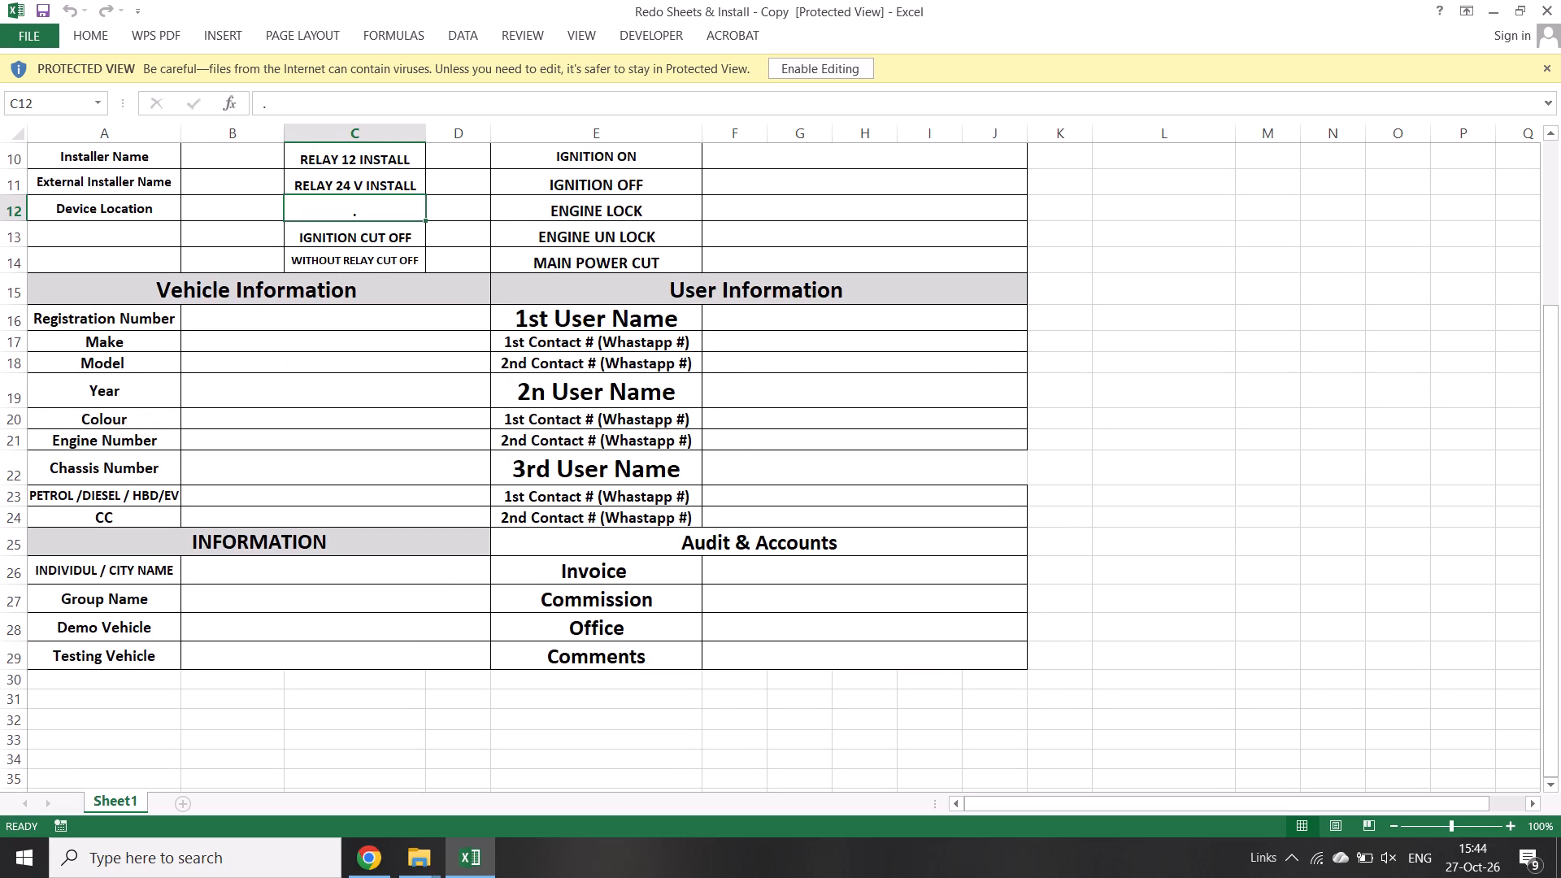
scroll(424, 442, up, 5)
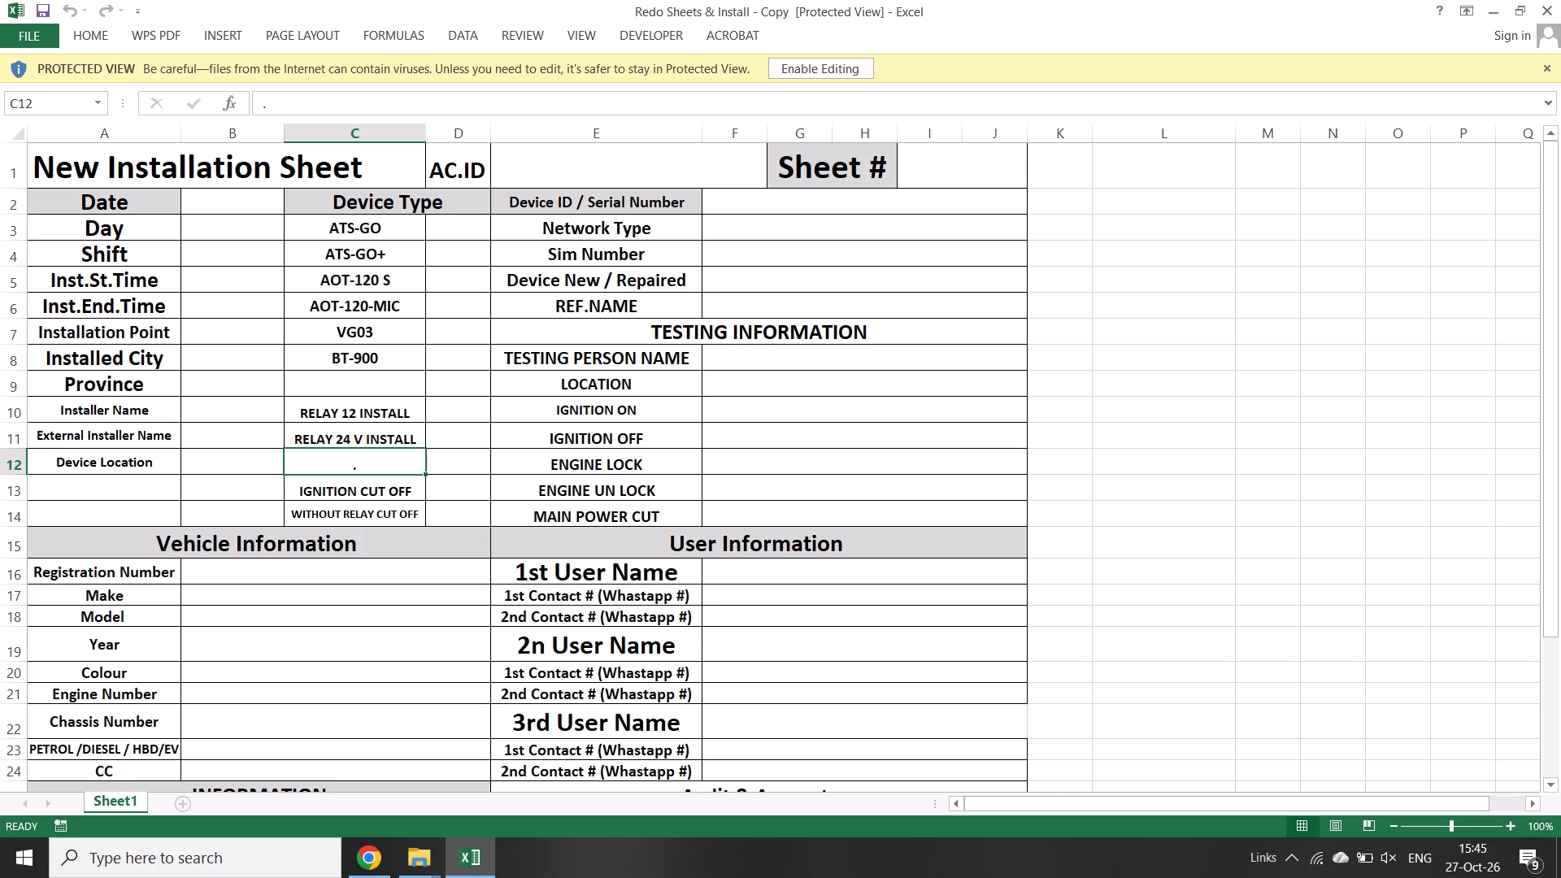
scroll(423, 441, up, 3)
click(786, 72)
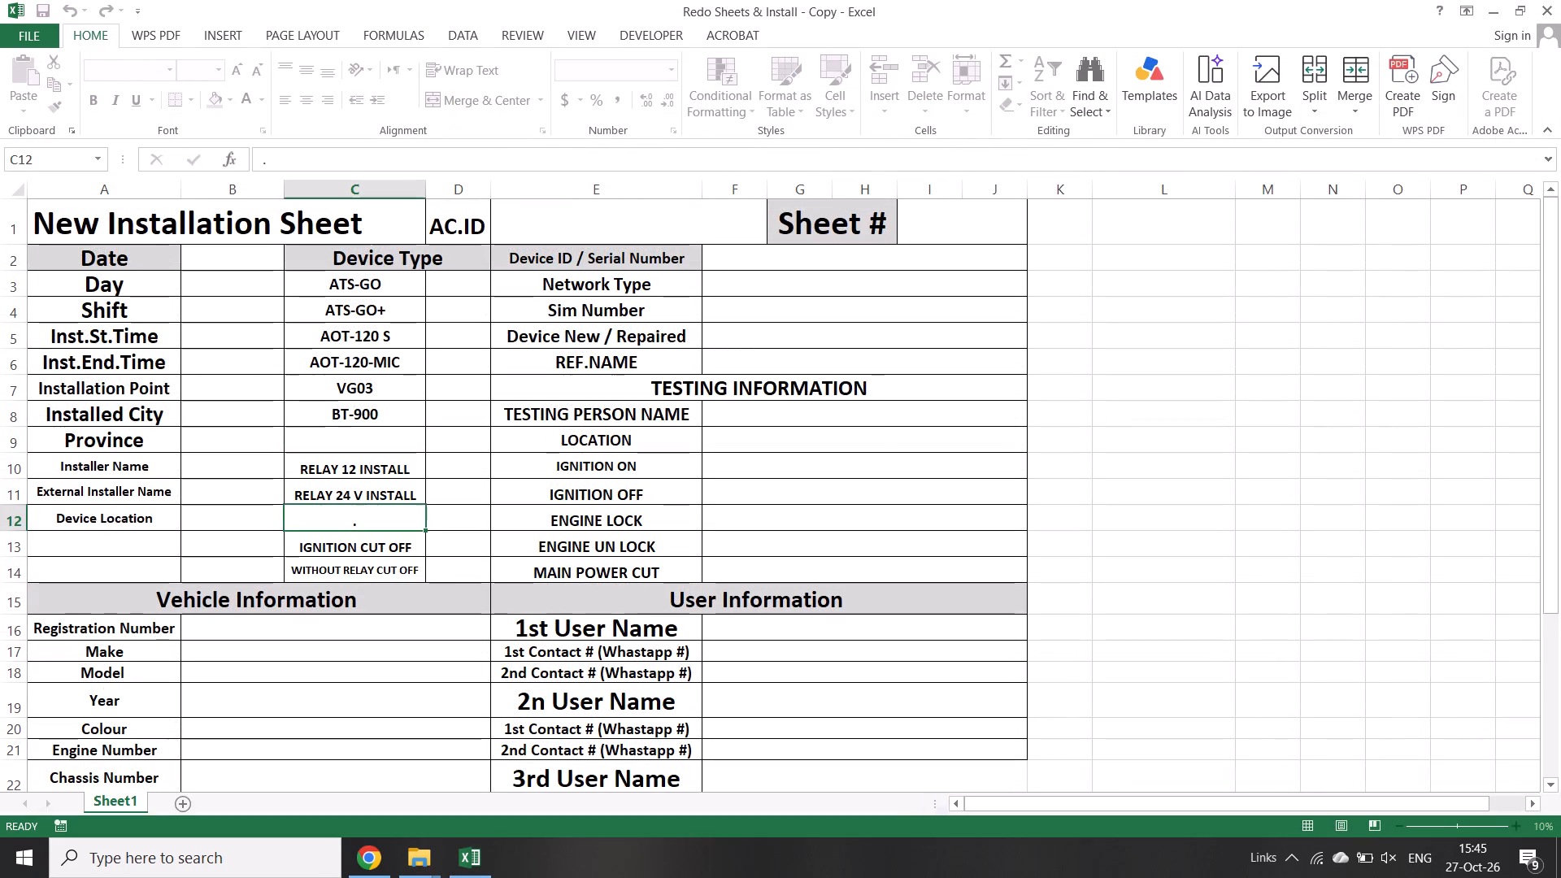